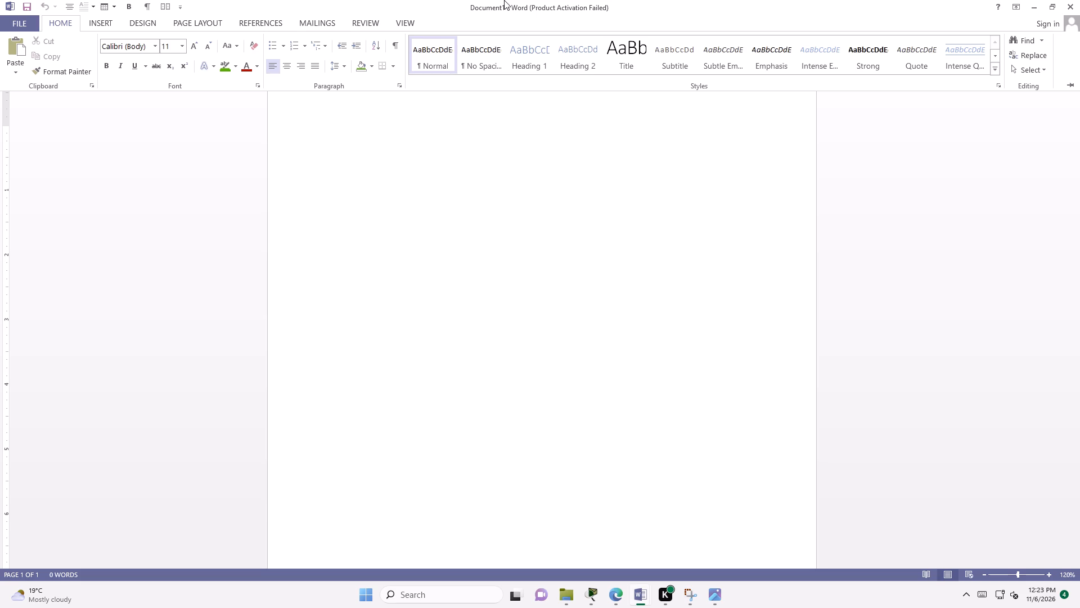
{"action": "key", "text": "l"}
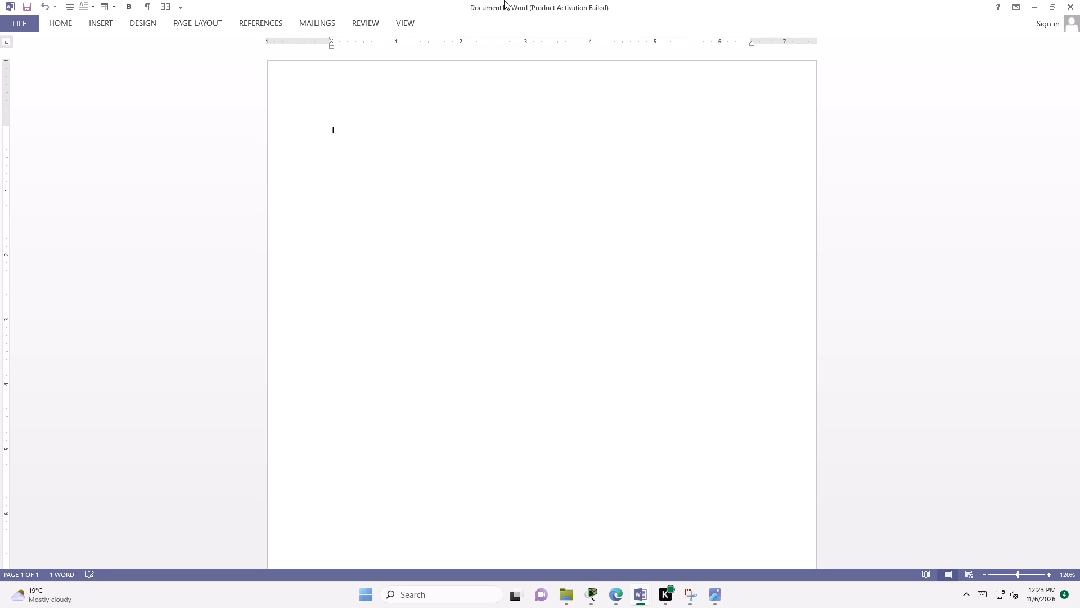
{"action": "type", "text": "IST OF NET"}
{"action": "type", "text": "WORK DEVICW"}
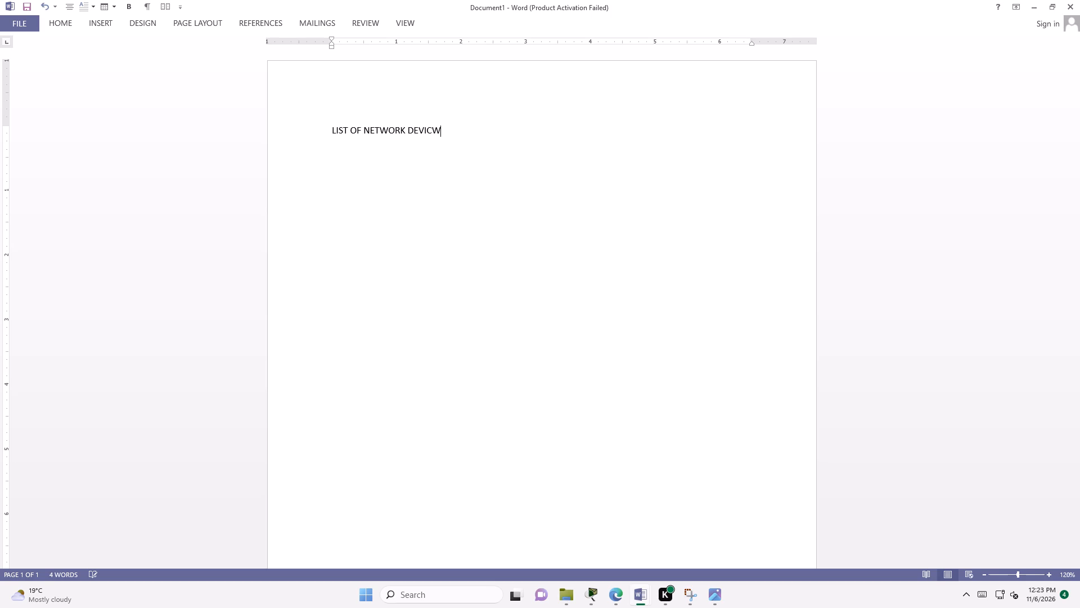
{"action": "key", "text": "BackSpace"}
{"action": "type", "text": "ES"}
{"action": "key", "text": "comma"}
{"action": "type", "text": "CA"}
{"action": "type", "text": "BLES"}
{"action": "key", "text": "space"}
{"action": "key", "text": "BackSpace"}
{"action": "type", "text": ","}
{"action": "key", "text": "space"}
{"action": "type", "text": "CONNECT"}
{"action": "type", "text": "ERS"}
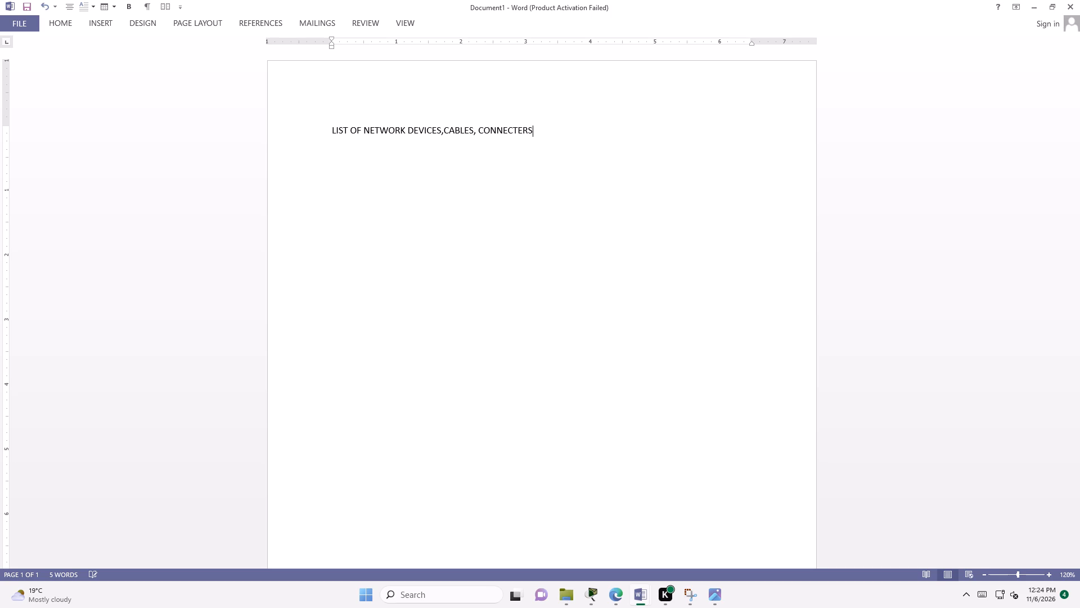
{"action": "type", "text": ","}
{"action": "key", "text": "space"}
{"action": "type", "text": "AND TOO"}
{"action": "type", "text": "L R"}
{"action": "key", "text": "e"}
{"action": "type", "text": "QURED"}
Insert a space between the comma after "DEVICES" and "CABLES" in the heading.
{"action": "left_click", "coordinate": [443, 133]}
{"action": "key", "text": "space"}
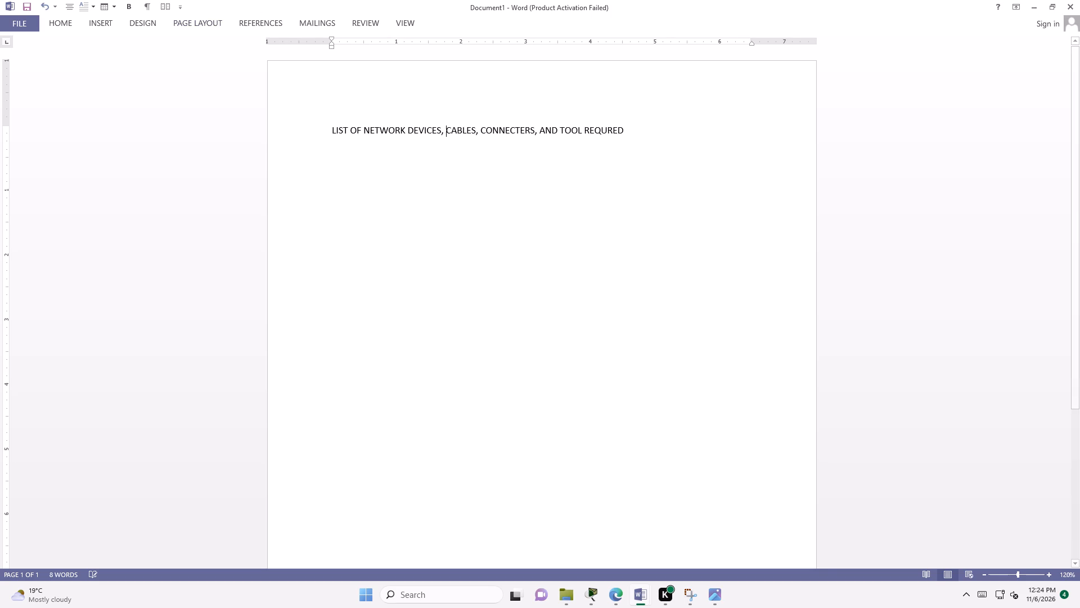
Format the "LIST OF NETWORK DEVICES, CABLES, CONNECTERS, AND TOOL REQURED" heading as bold, double-underlined and centred.
{"action": "left_click_drag", "start_coordinate": [634, 130], "coordinate": [336, 129]}
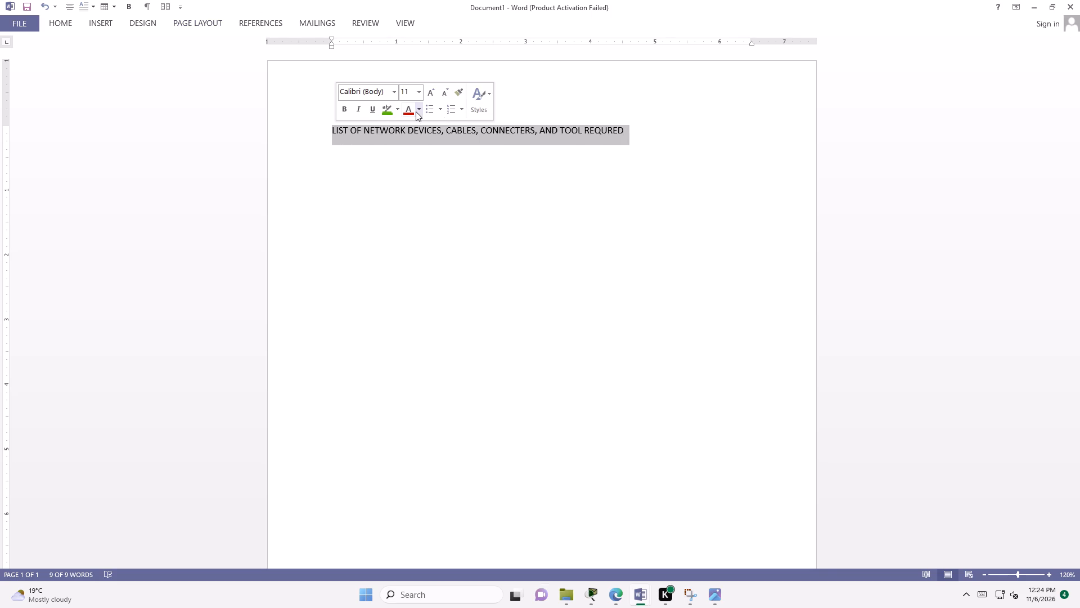
{"action": "left_click", "coordinate": [350, 113]}
{"action": "left_click", "coordinate": [69, 24]}
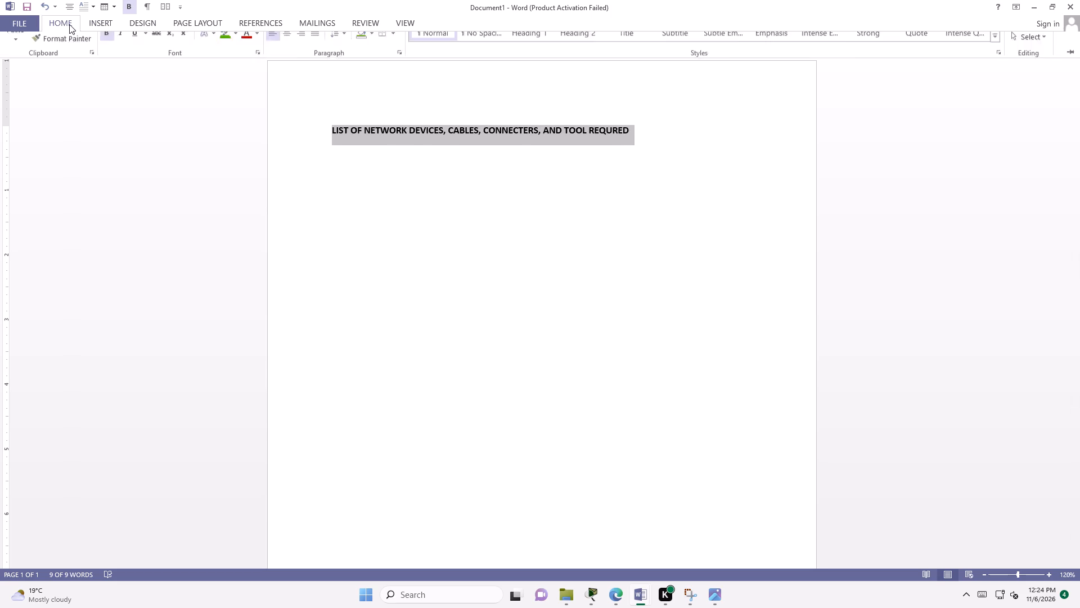
{"action": "left_click", "coordinate": [148, 69]}
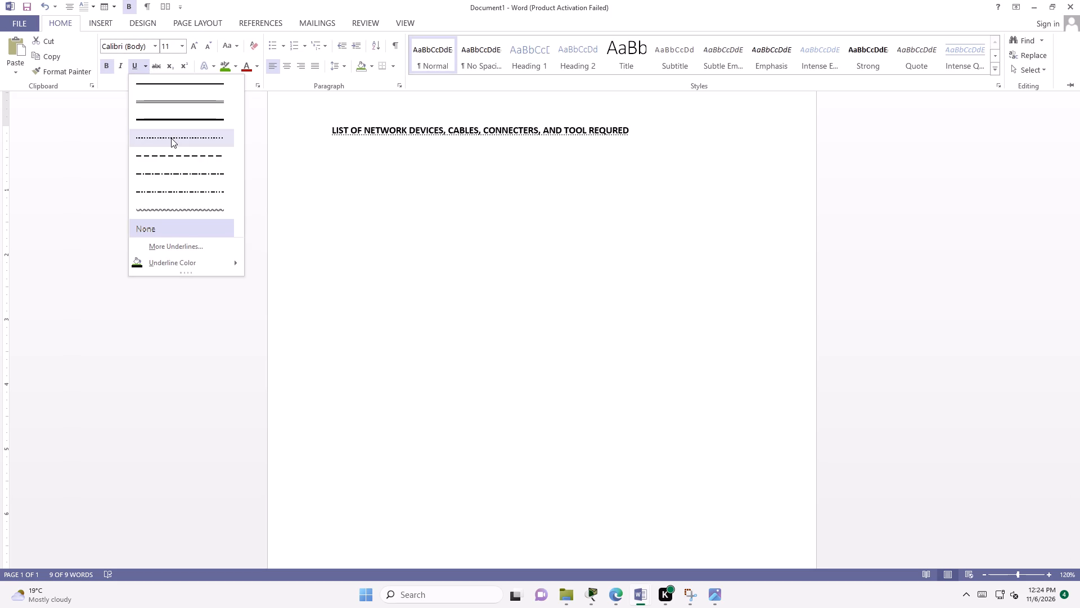
{"action": "left_click", "coordinate": [171, 138]}
{"action": "left_click", "coordinate": [143, 70]}
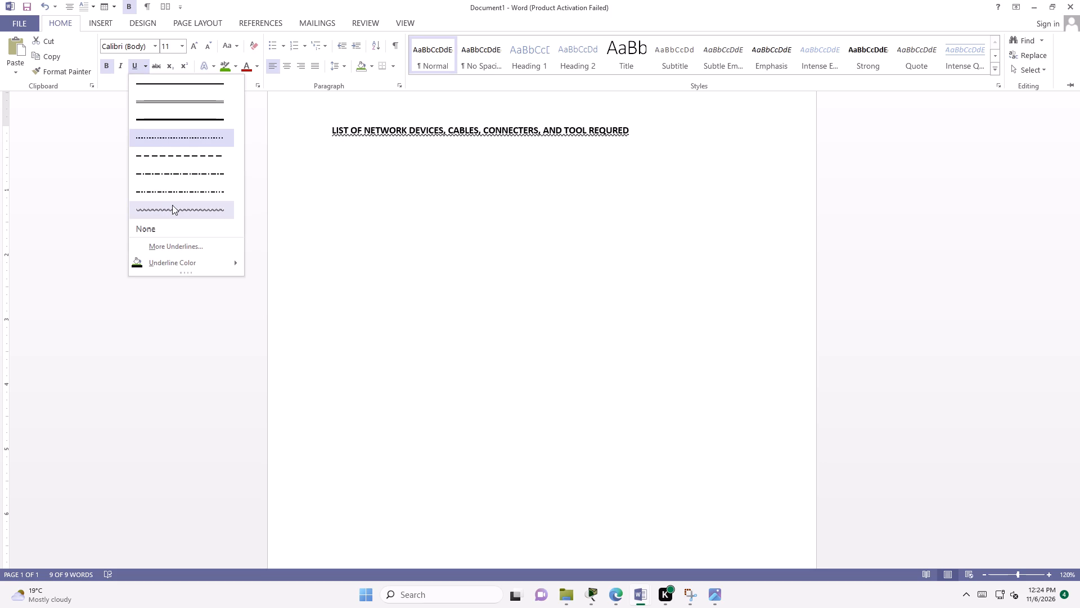
{"action": "left_click", "coordinate": [208, 101]}
{"action": "left_click", "coordinate": [282, 67]}
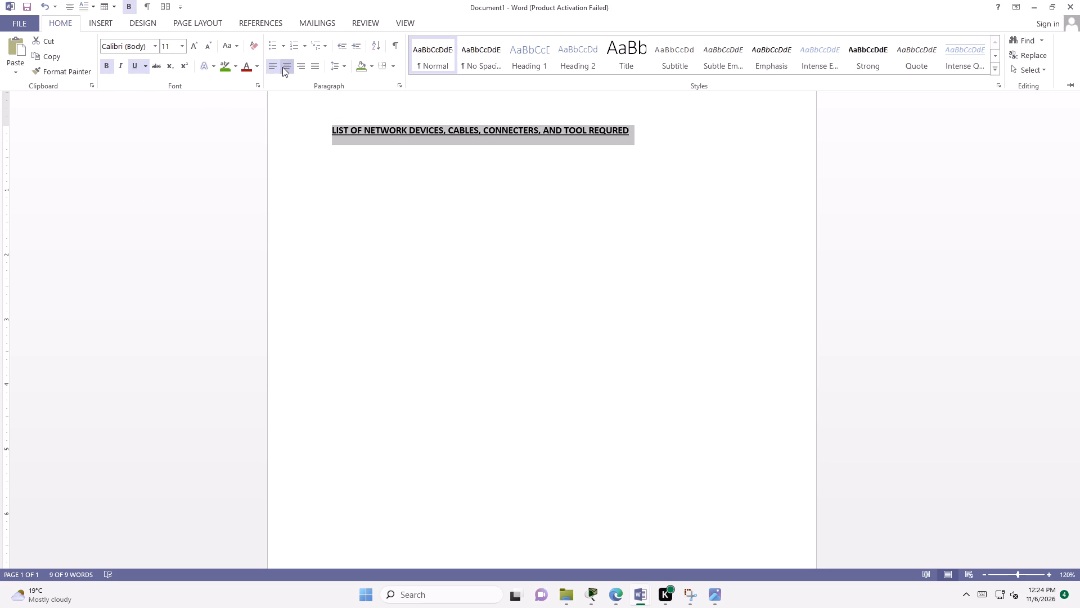
{"action": "left_click", "coordinate": [404, 178]}
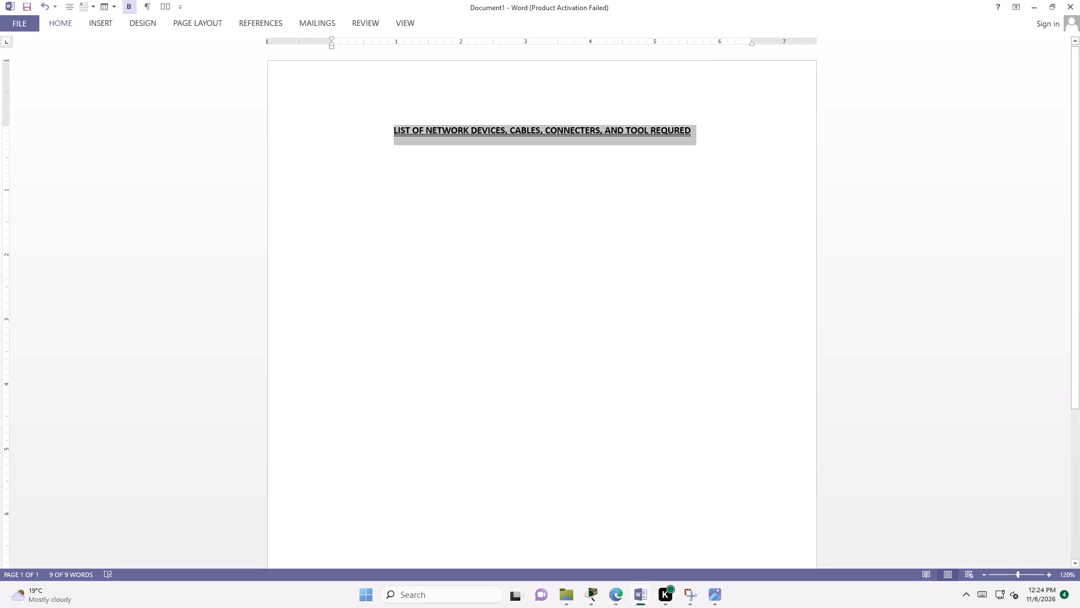
Add the subheading "NETWORK DEVICES" on a new line below the main heading.
{"action": "left_click", "coordinate": [728, 120]}
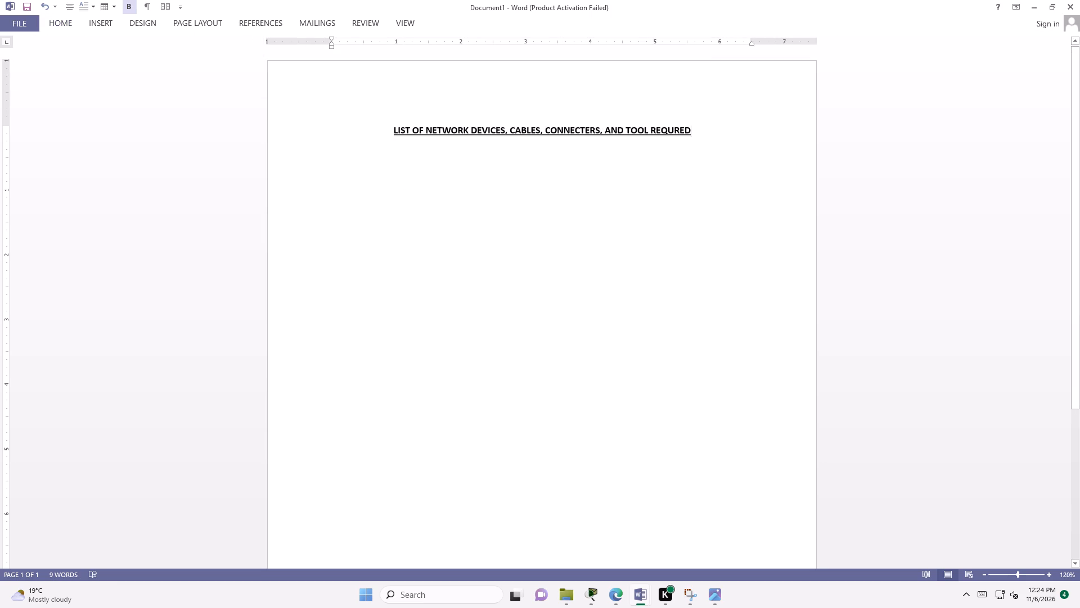
{"action": "key", "text": "Return"}
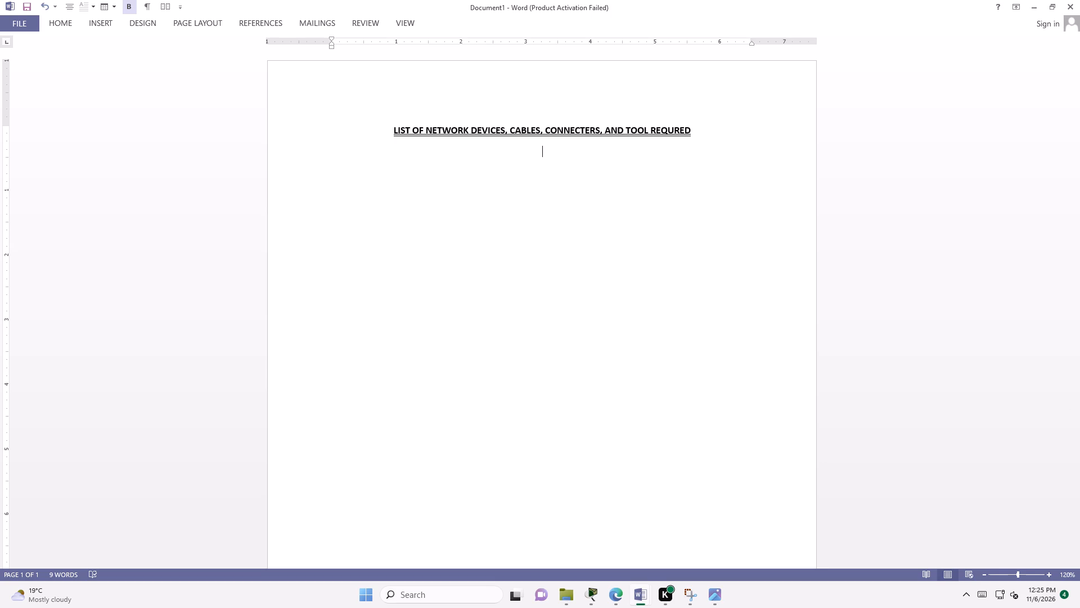
{"action": "type", "text": "NE"}
{"action": "type", "text": "TWORK DEVICES"}
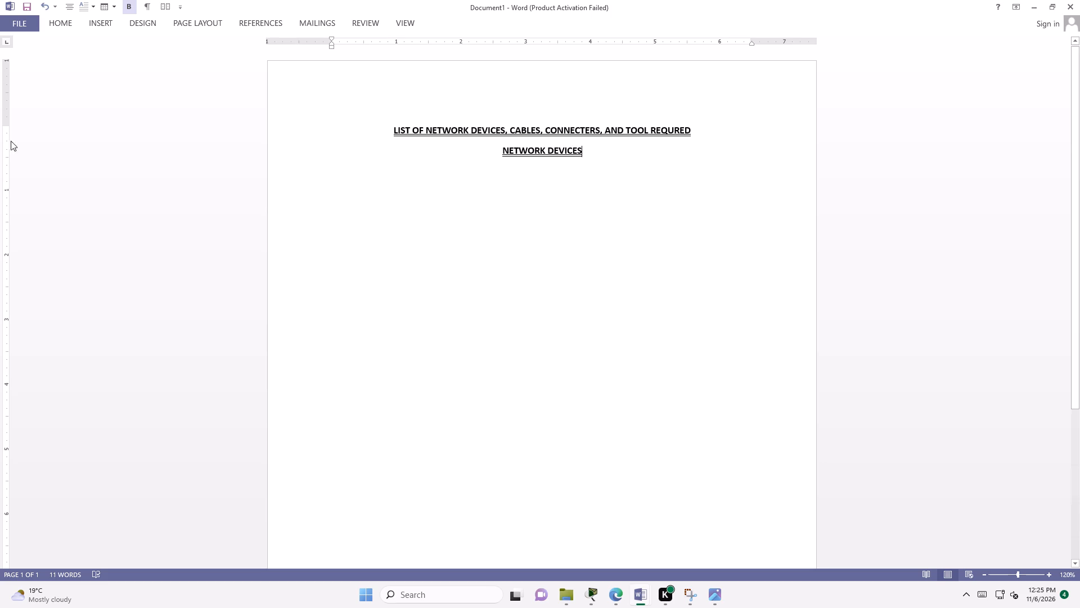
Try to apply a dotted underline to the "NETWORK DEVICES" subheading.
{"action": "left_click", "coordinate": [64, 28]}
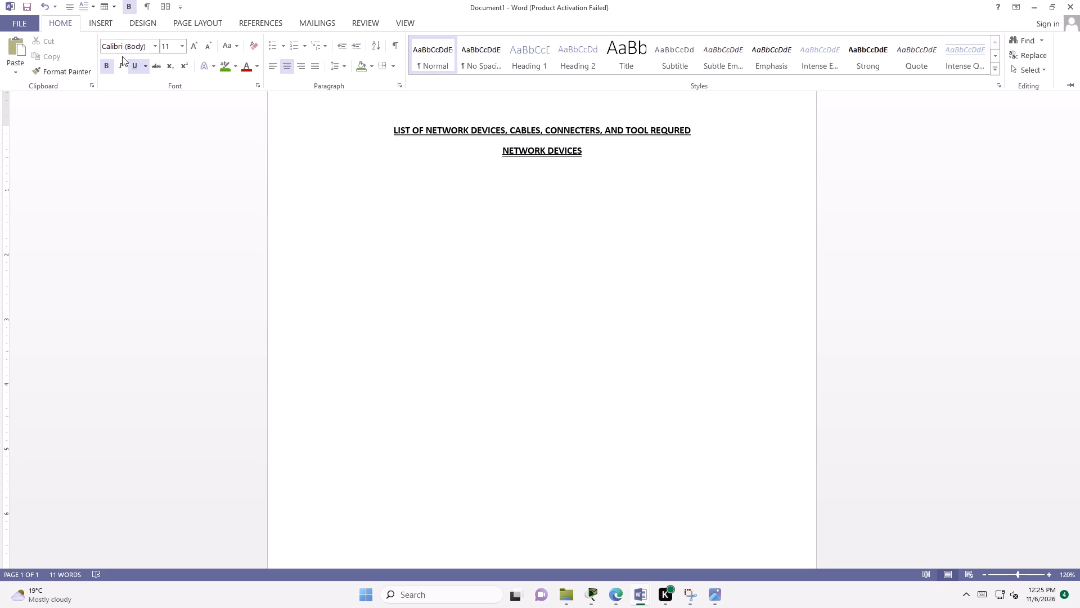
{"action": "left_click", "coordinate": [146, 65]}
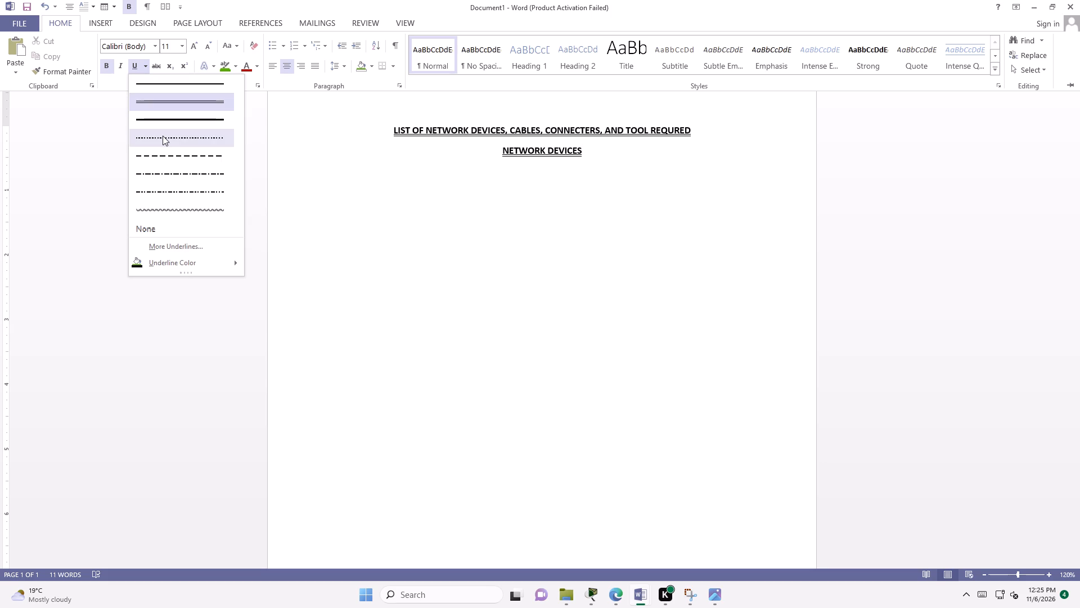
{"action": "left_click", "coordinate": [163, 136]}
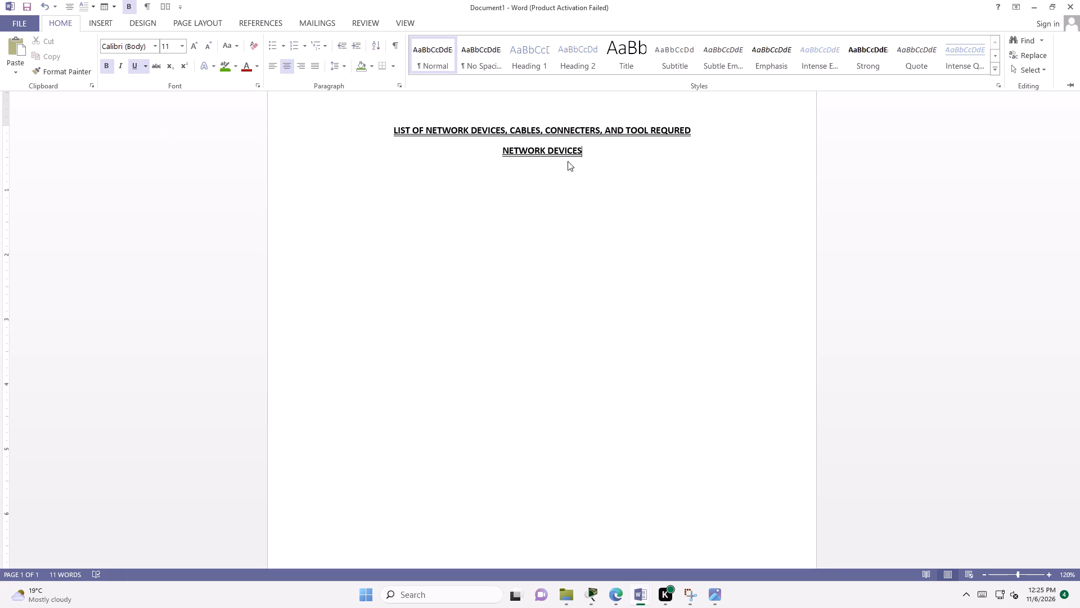
Change the underline of the "NETWORK DEVICES" subheading to the dot-dot-dash style.
{"action": "left_click_drag", "start_coordinate": [588, 155], "coordinate": [496, 158]}
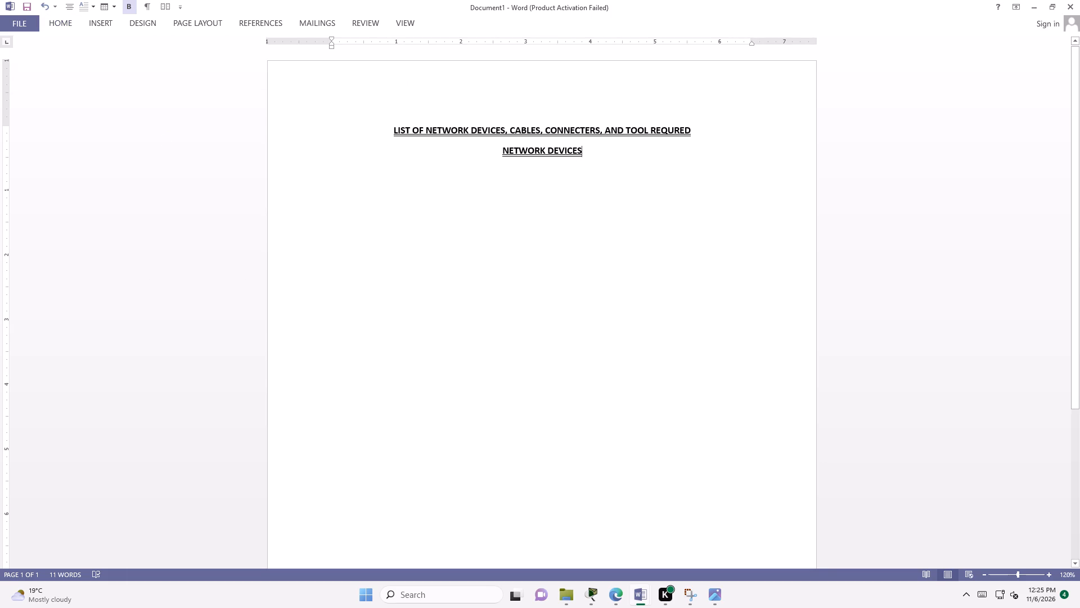
{"action": "left_click_drag", "start_coordinate": [598, 153], "coordinate": [514, 157]}
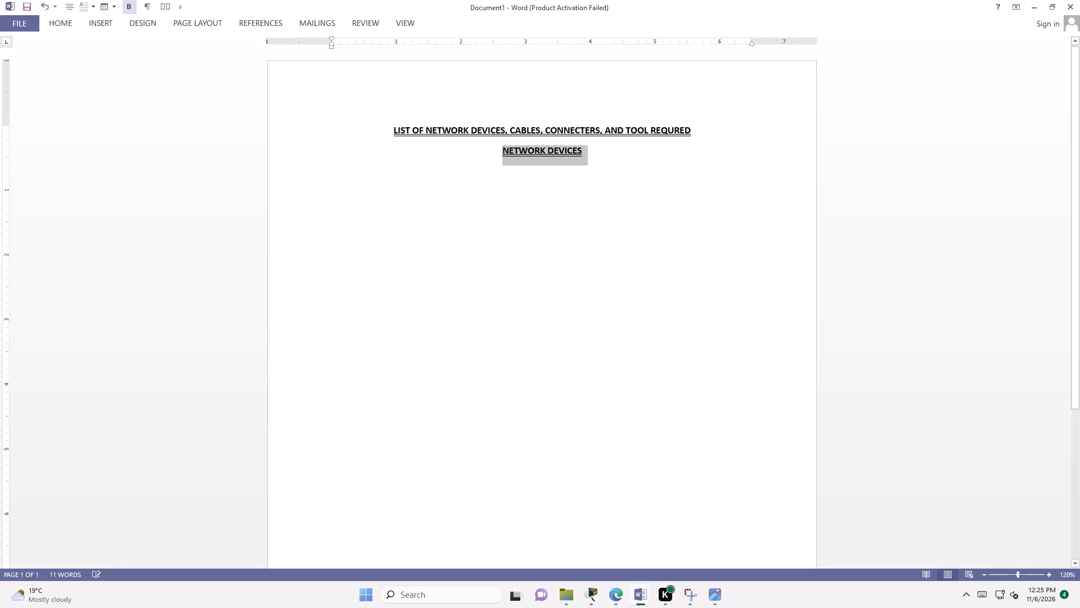
{"action": "left_click", "coordinate": [101, 23]}
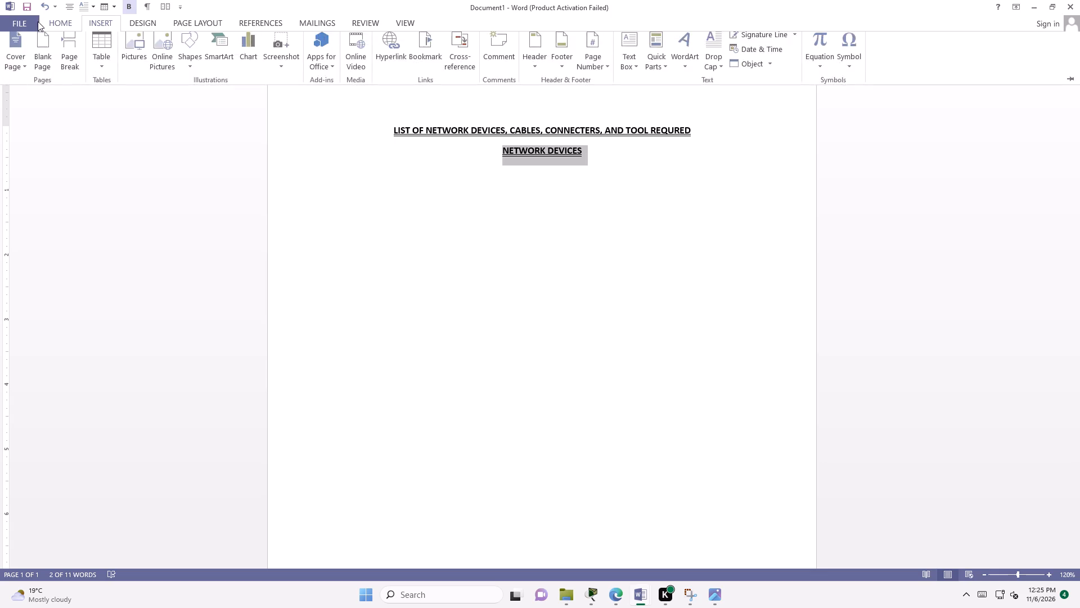
{"action": "left_click", "coordinate": [38, 21]}
{"action": "left_click", "coordinate": [33, 21]}
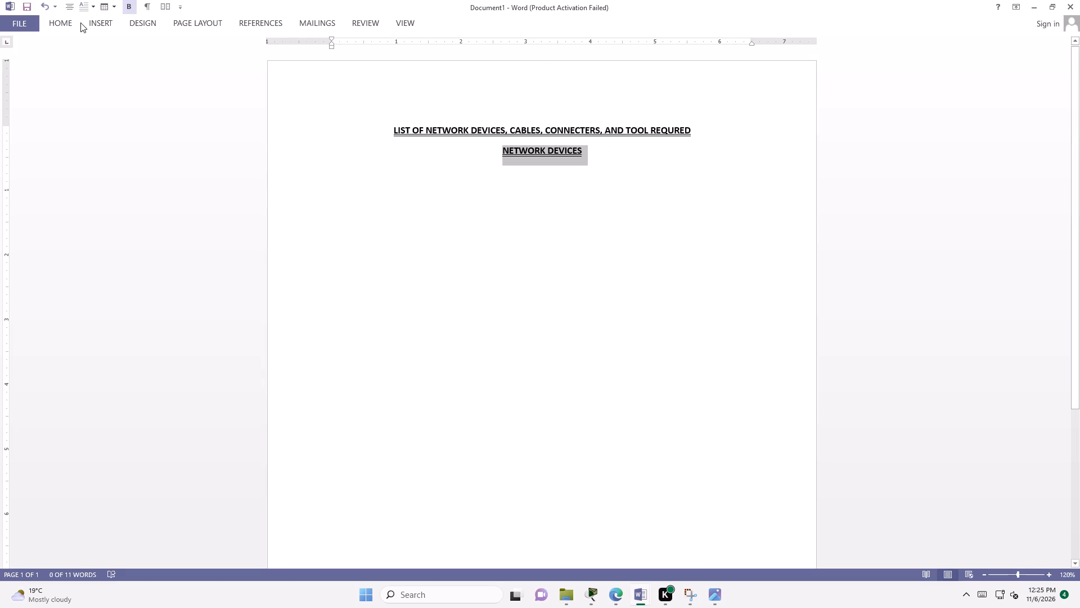
{"action": "left_click", "coordinate": [97, 23]}
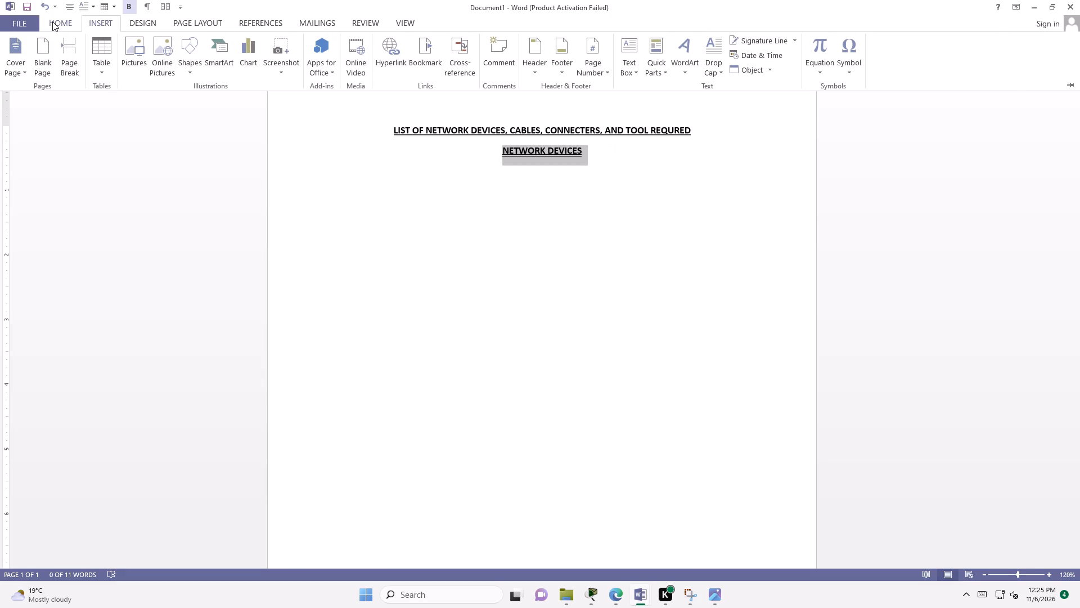
{"action": "left_click", "coordinate": [52, 21]}
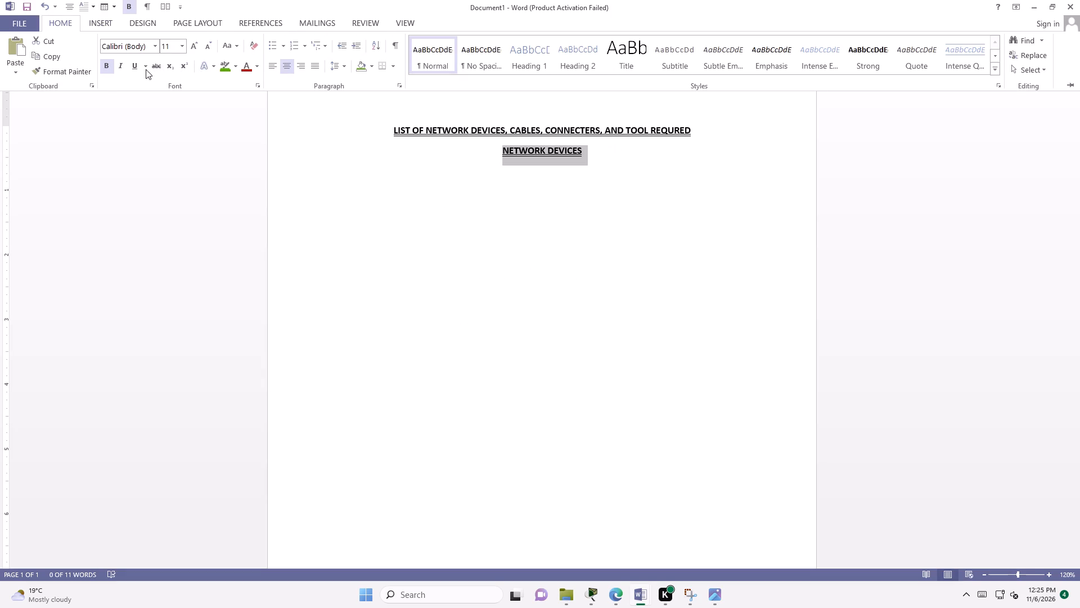
{"action": "left_click", "coordinate": [146, 69]}
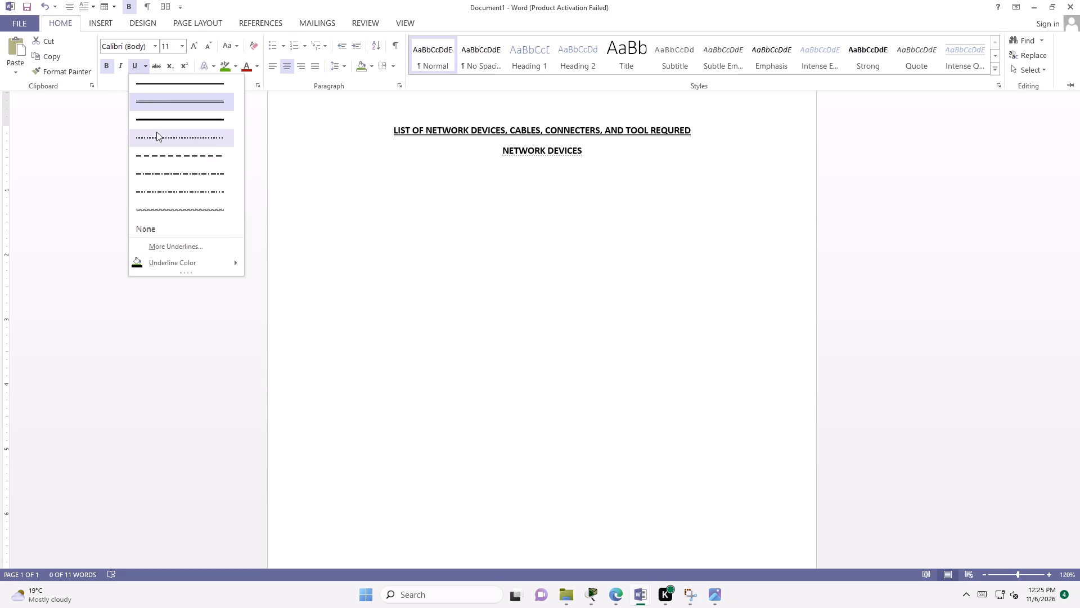
{"action": "left_click", "coordinate": [175, 195]}
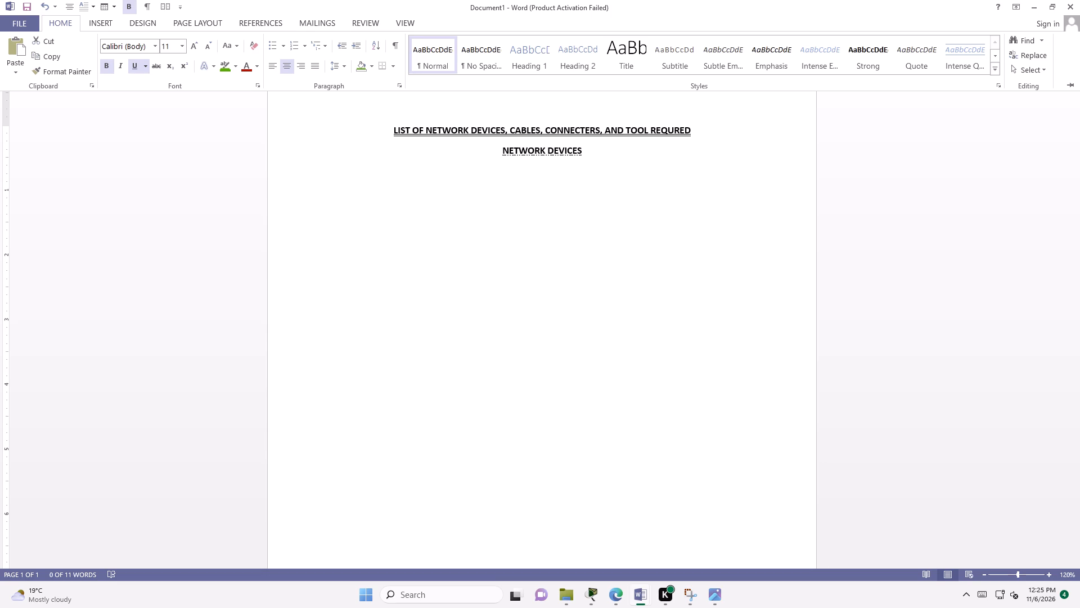
{"action": "left_click", "coordinate": [602, 158]}
Start a new line below the "NETWORK DEVICES" subheading and bring up the text formatting options.
{"action": "left_click", "coordinate": [600, 157]}
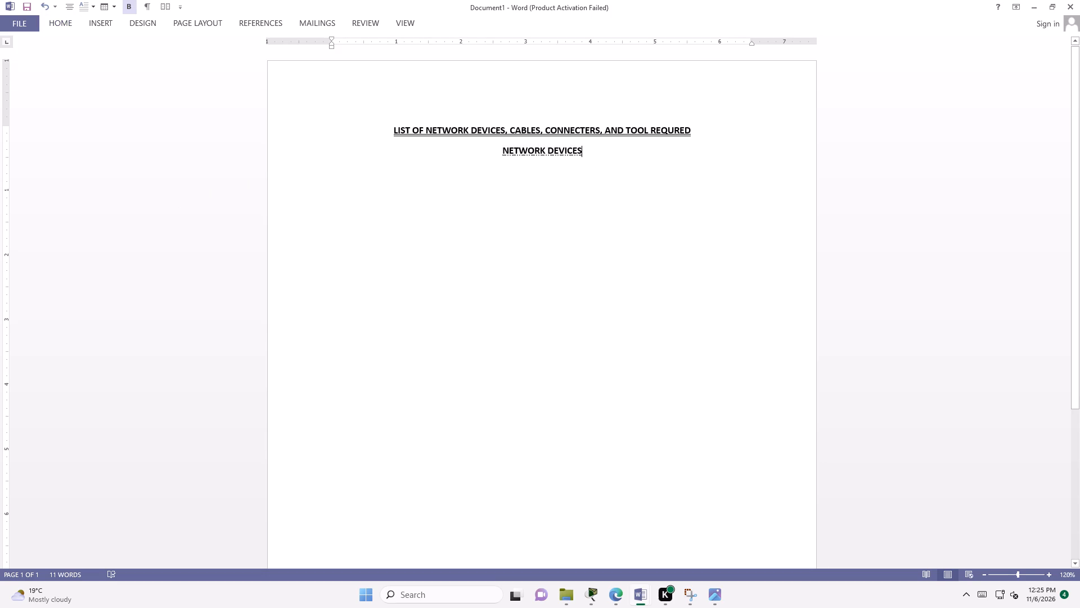
{"action": "key", "text": "Return"}
{"action": "left_click", "coordinate": [67, 24]}
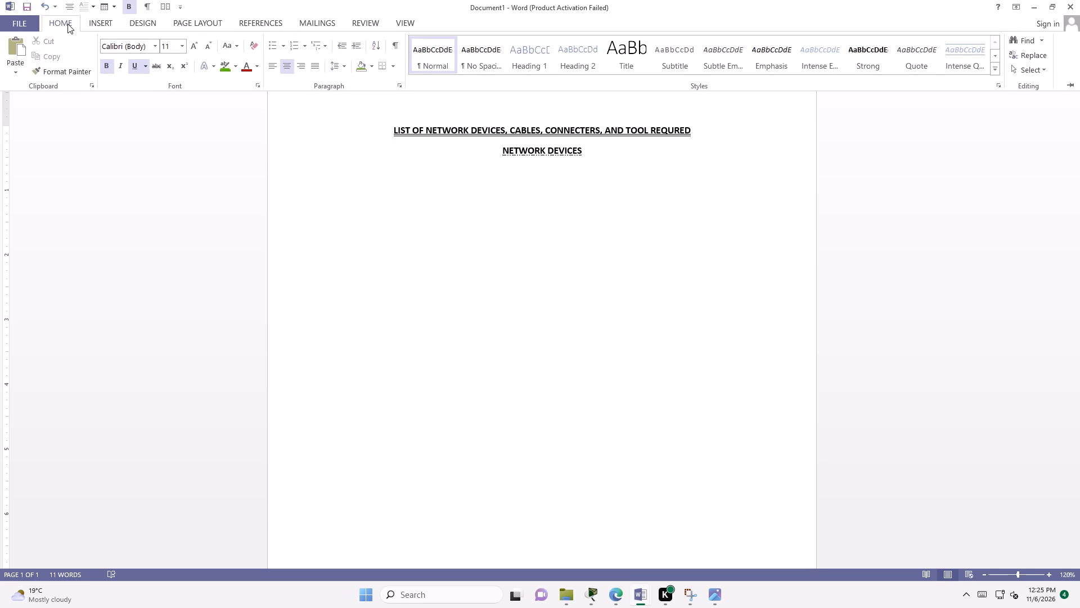
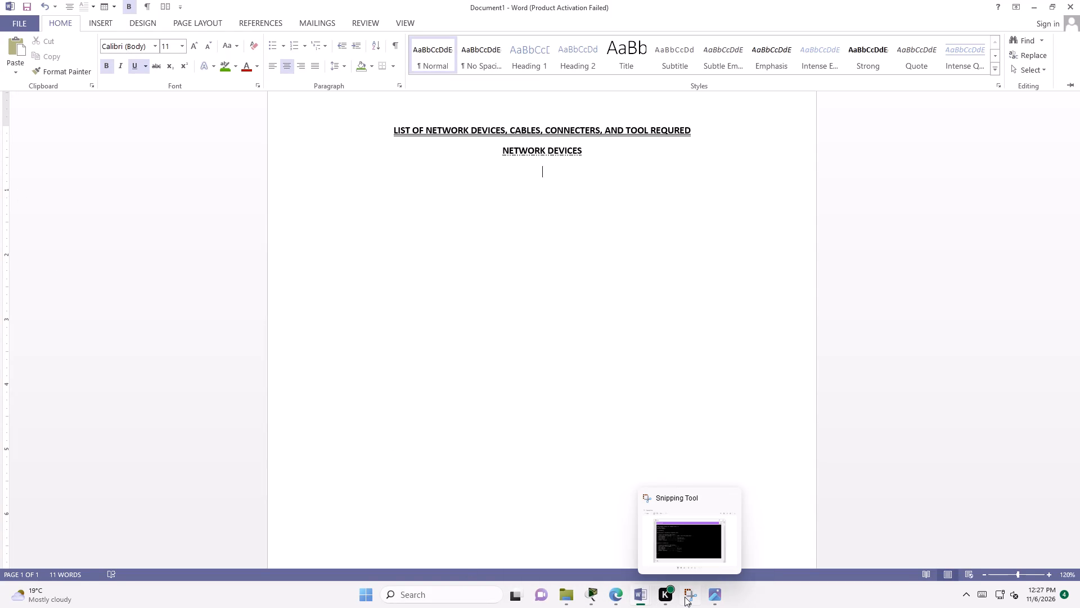
{"action": "left_click", "coordinate": [616, 596]}
{"action": "scroll", "coordinate": [821, 373], "scroll_direction": "up", "scroll_amount": 1}
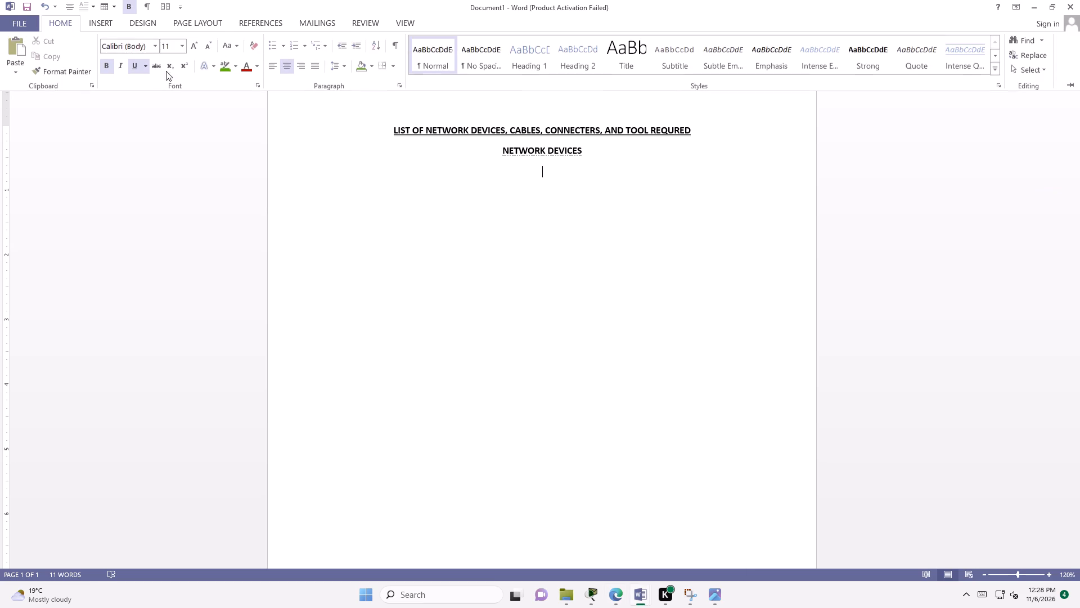
{"action": "left_click", "coordinate": [269, 69]}
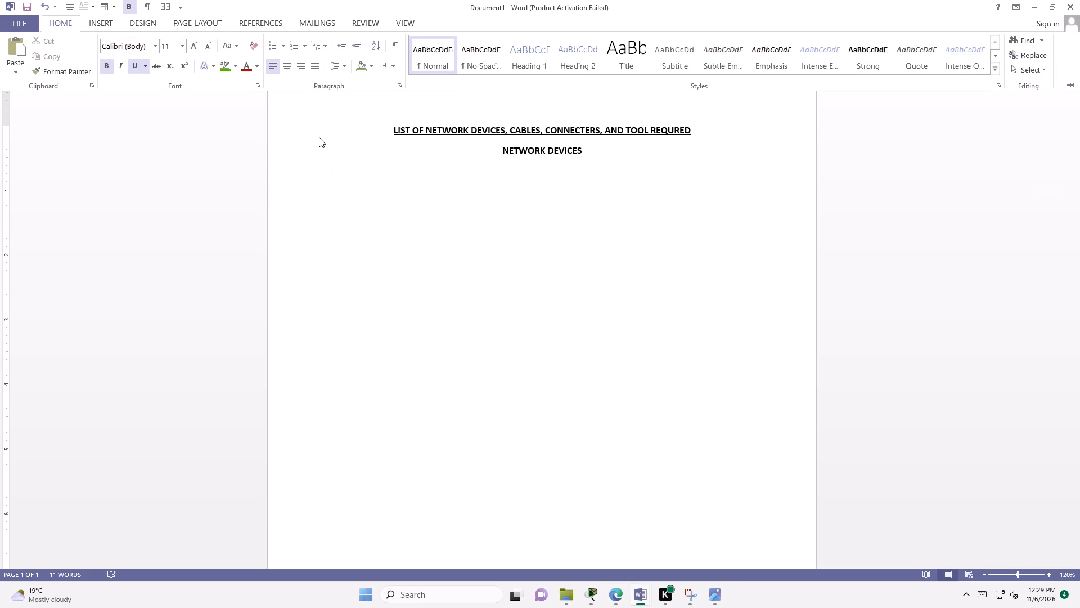
{"action": "key", "text": "ctrl+v"}
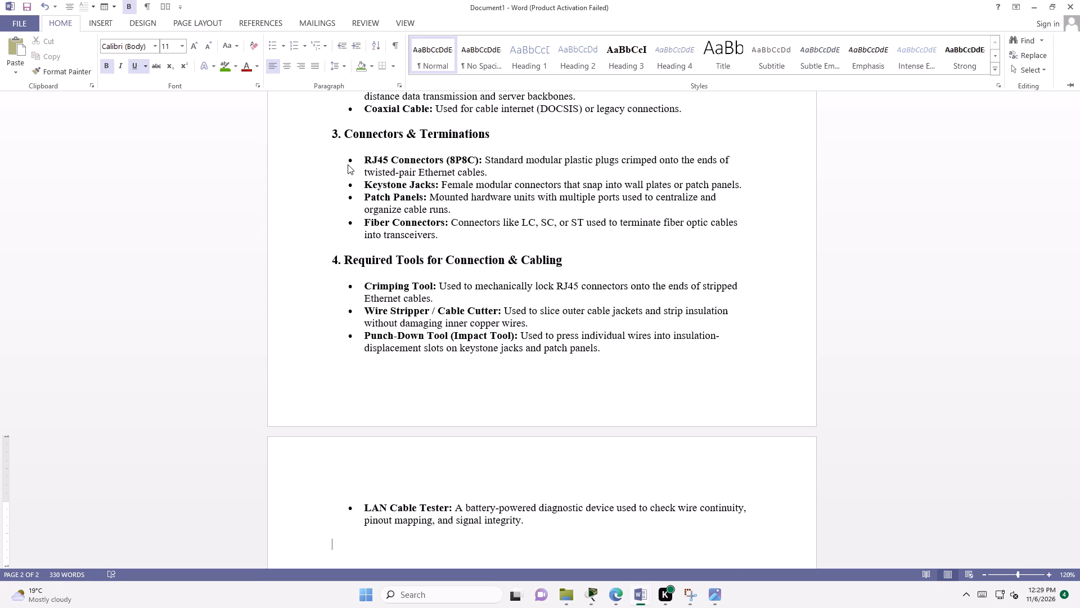
Centre the pasted "1. Network Devices (Active Hardware)" heading.
{"action": "scroll", "coordinate": [69, 381], "scroll_direction": "up", "scroll_amount": 1}
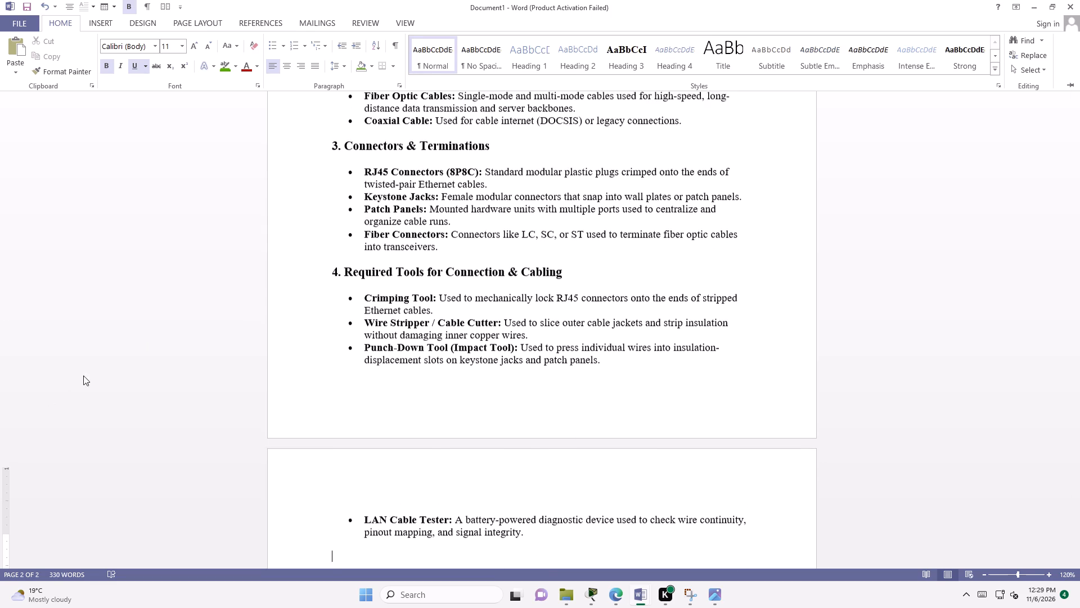
{"action": "scroll", "coordinate": [519, 365], "scroll_direction": "up", "scroll_amount": 4}
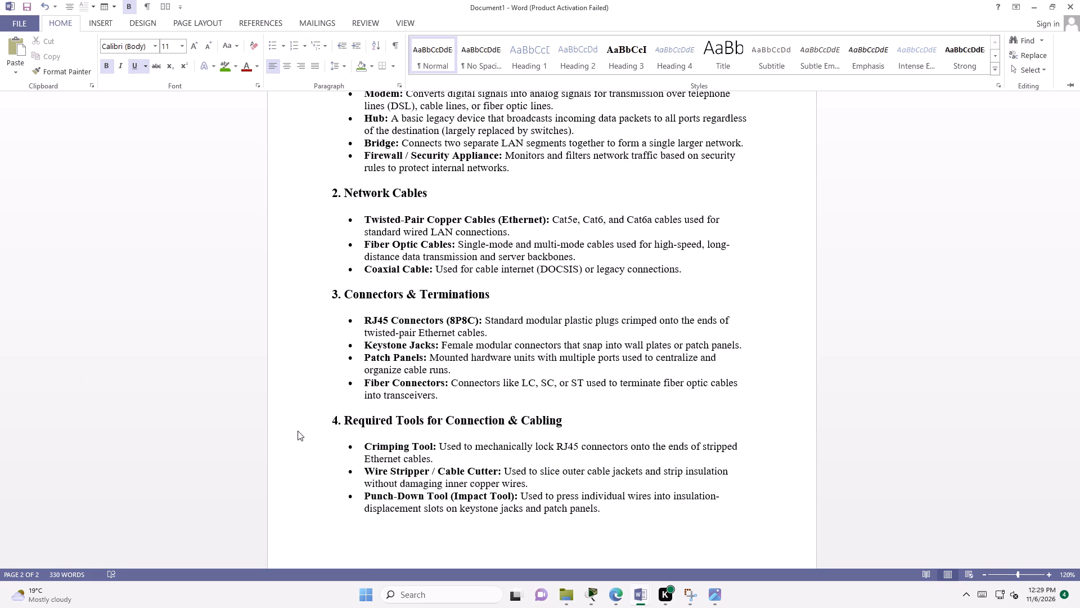
{"action": "scroll", "coordinate": [409, 426], "scroll_direction": "up", "scroll_amount": 18}
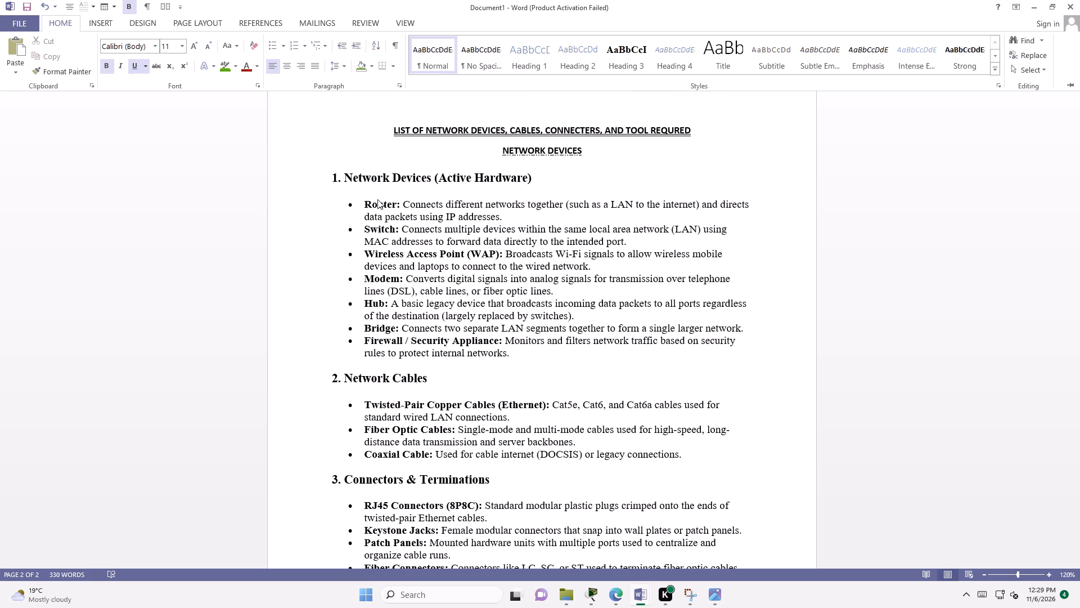
{"action": "left_click", "coordinate": [545, 180]}
{"action": "left_click_drag", "start_coordinate": [543, 180], "coordinate": [489, 181]}
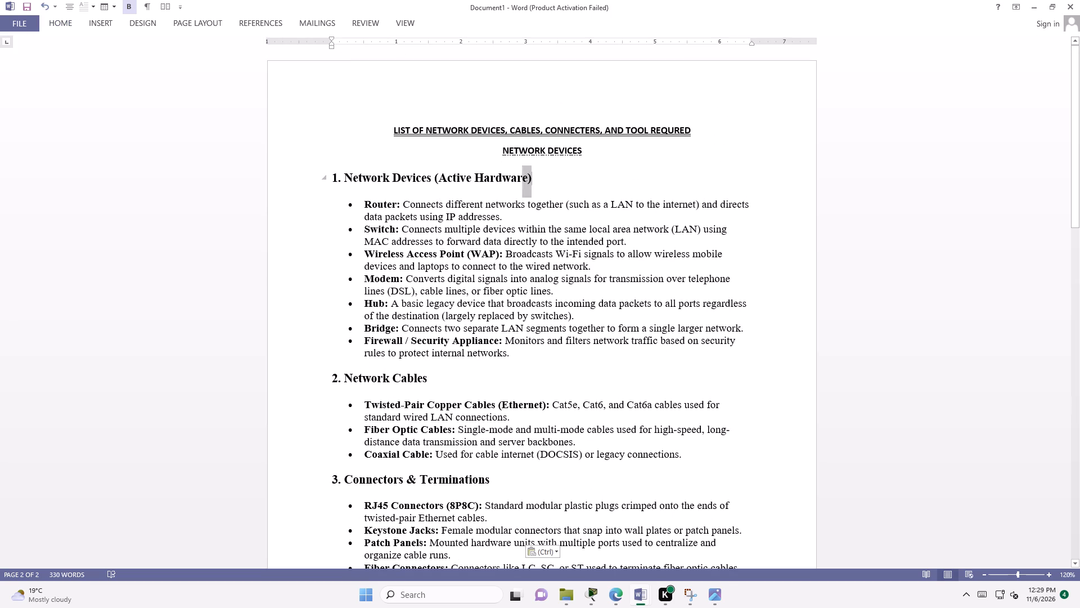
{"action": "left_click_drag", "start_coordinate": [489, 181], "coordinate": [328, 178]}
{"action": "left_click", "coordinate": [73, 19]}
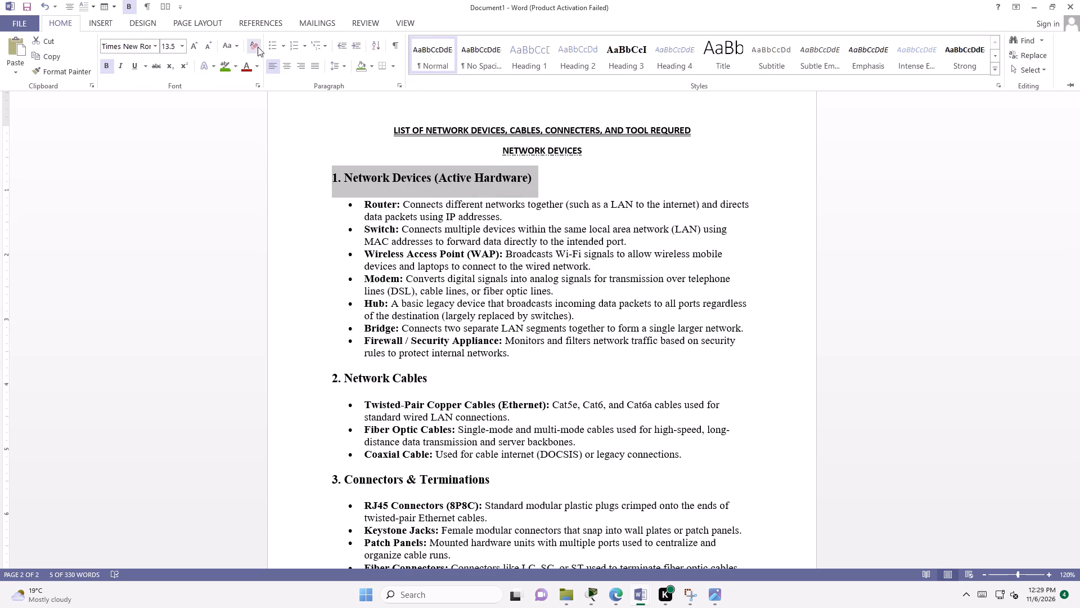
{"action": "left_click", "coordinate": [291, 70]}
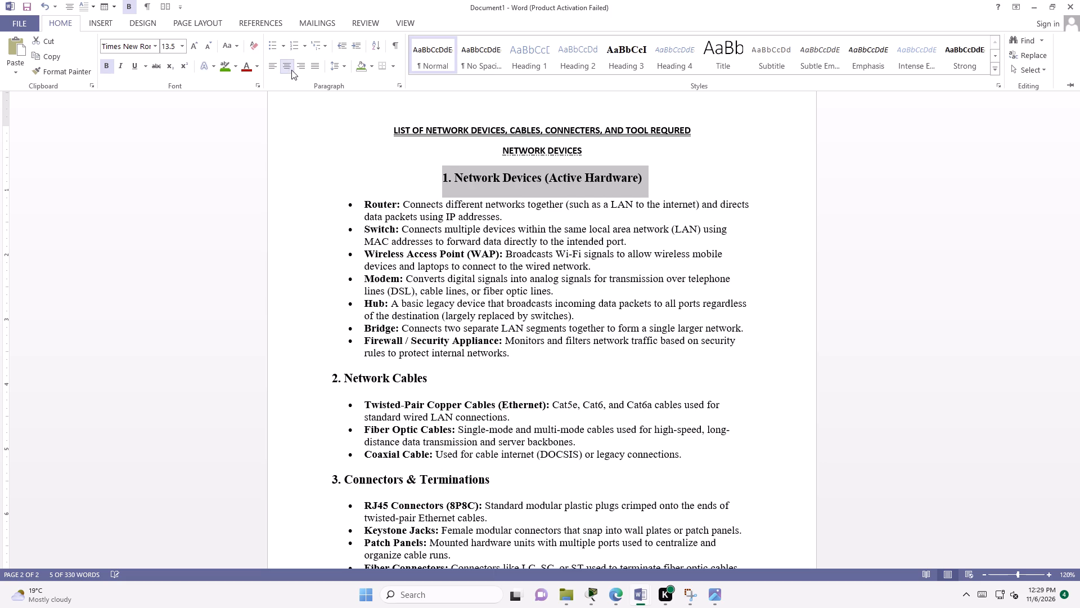
{"action": "left_click", "coordinate": [416, 223]}
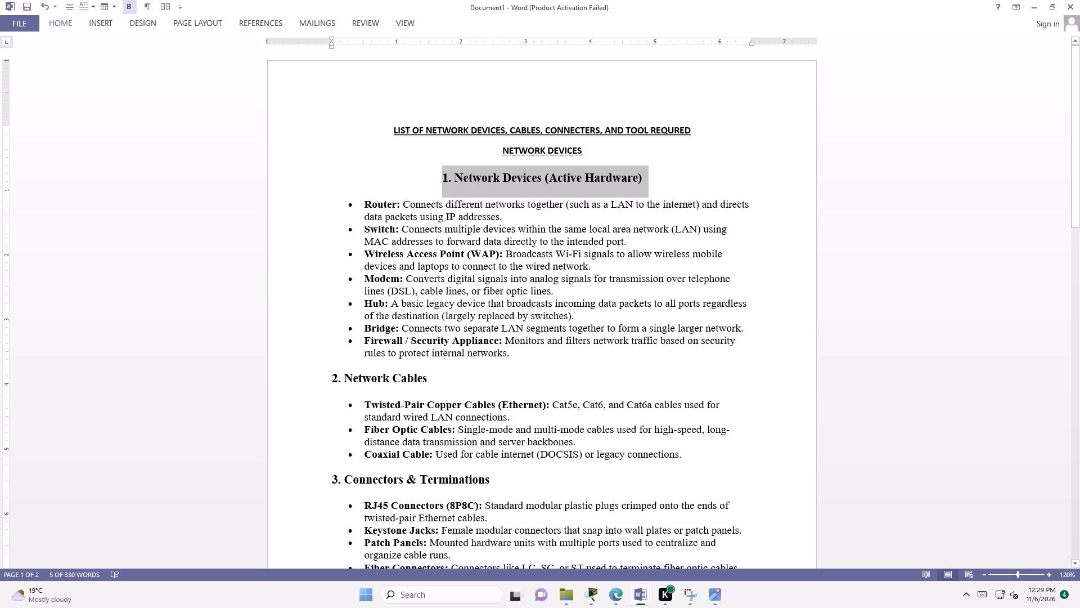
Shorten the Router entry's description to "Connects different networks together".
{"action": "left_click_drag", "start_coordinate": [510, 218], "coordinate": [412, 211]}
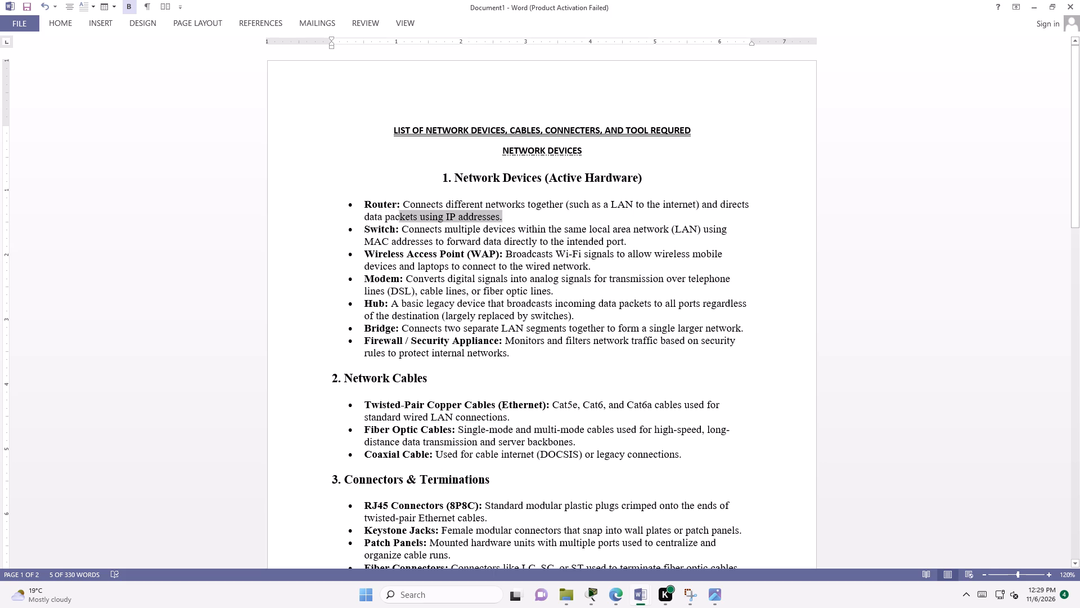
{"action": "left_click_drag", "start_coordinate": [412, 211], "coordinate": [568, 202]}
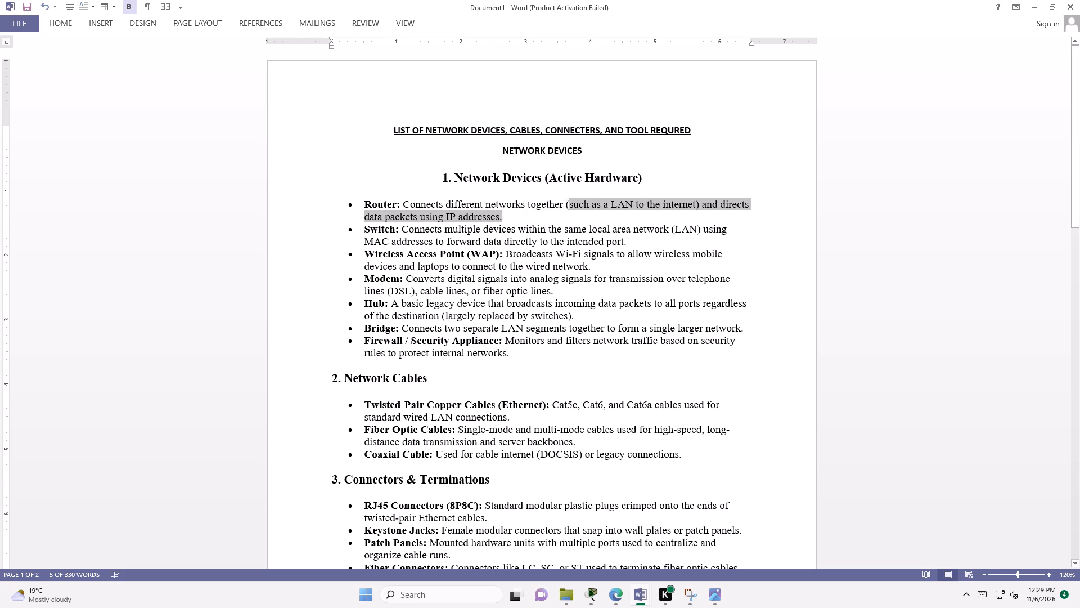
{"action": "left_click_drag", "start_coordinate": [568, 202], "coordinate": [564, 204]}
{"action": "key", "text": "BackSpace"}
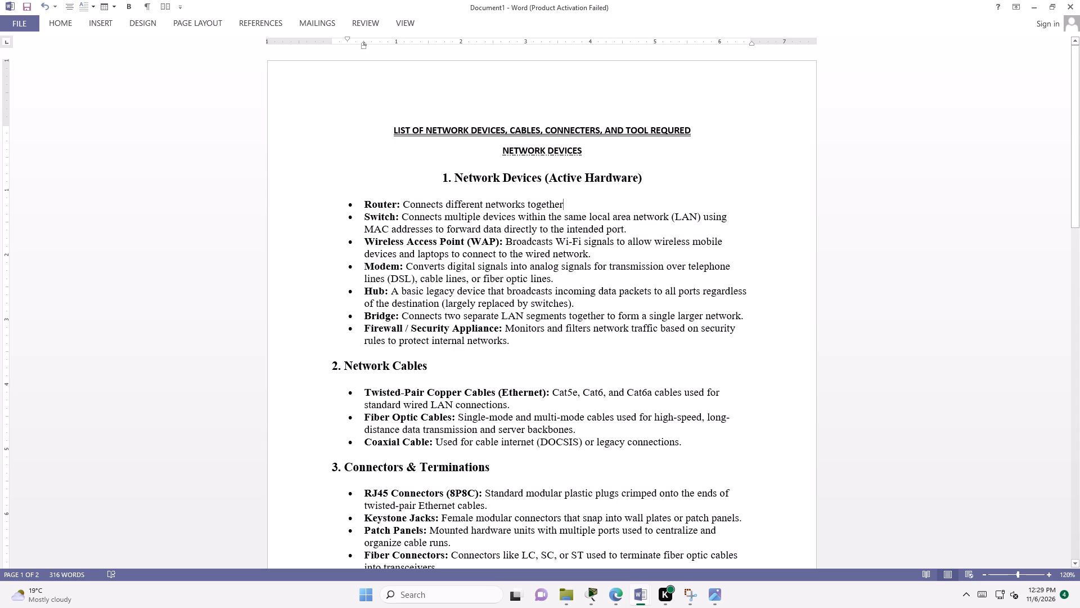
Shorten the Switch entry's description to "Connects multiple devices within the same local area network".
{"action": "left_click_drag", "start_coordinate": [667, 215], "coordinate": [748, 221]}
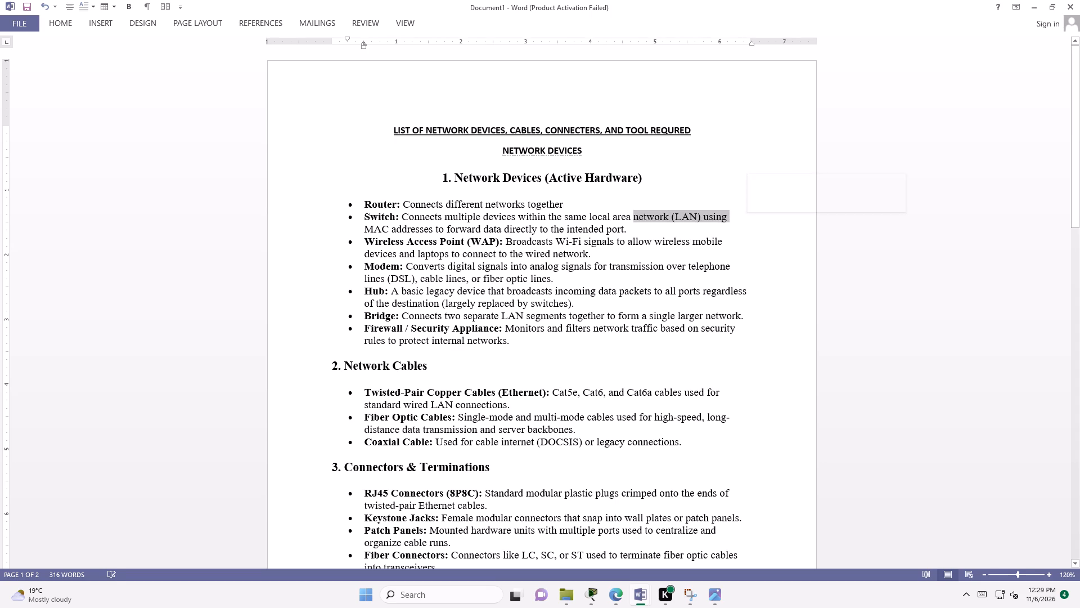
{"action": "left_click_drag", "start_coordinate": [632, 232], "coordinate": [392, 225]}
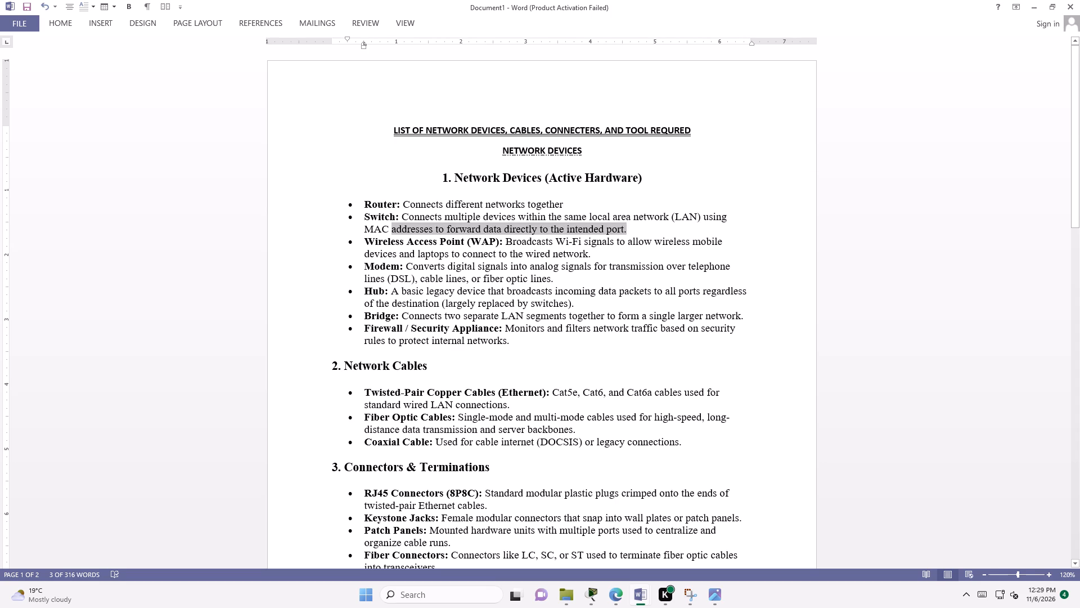
{"action": "left_click_drag", "start_coordinate": [392, 225], "coordinate": [672, 216]}
{"action": "key", "text": "BackSpace"}
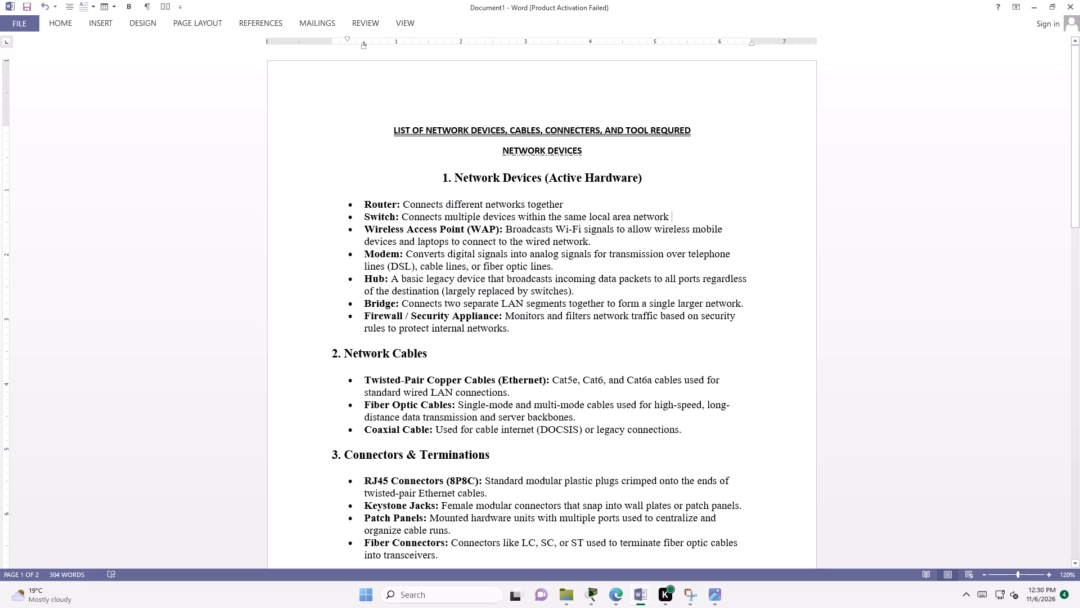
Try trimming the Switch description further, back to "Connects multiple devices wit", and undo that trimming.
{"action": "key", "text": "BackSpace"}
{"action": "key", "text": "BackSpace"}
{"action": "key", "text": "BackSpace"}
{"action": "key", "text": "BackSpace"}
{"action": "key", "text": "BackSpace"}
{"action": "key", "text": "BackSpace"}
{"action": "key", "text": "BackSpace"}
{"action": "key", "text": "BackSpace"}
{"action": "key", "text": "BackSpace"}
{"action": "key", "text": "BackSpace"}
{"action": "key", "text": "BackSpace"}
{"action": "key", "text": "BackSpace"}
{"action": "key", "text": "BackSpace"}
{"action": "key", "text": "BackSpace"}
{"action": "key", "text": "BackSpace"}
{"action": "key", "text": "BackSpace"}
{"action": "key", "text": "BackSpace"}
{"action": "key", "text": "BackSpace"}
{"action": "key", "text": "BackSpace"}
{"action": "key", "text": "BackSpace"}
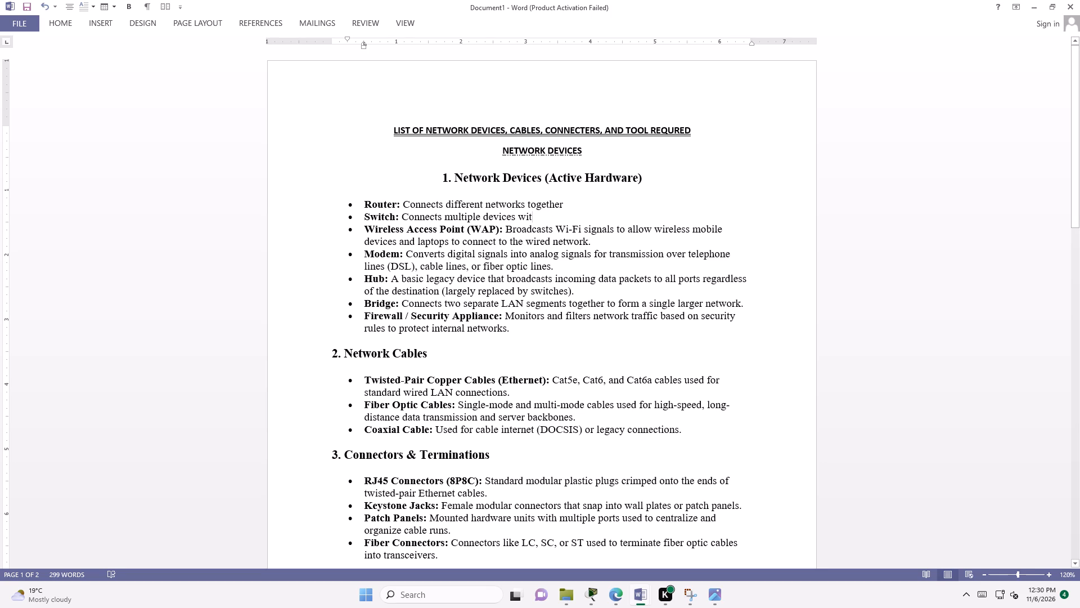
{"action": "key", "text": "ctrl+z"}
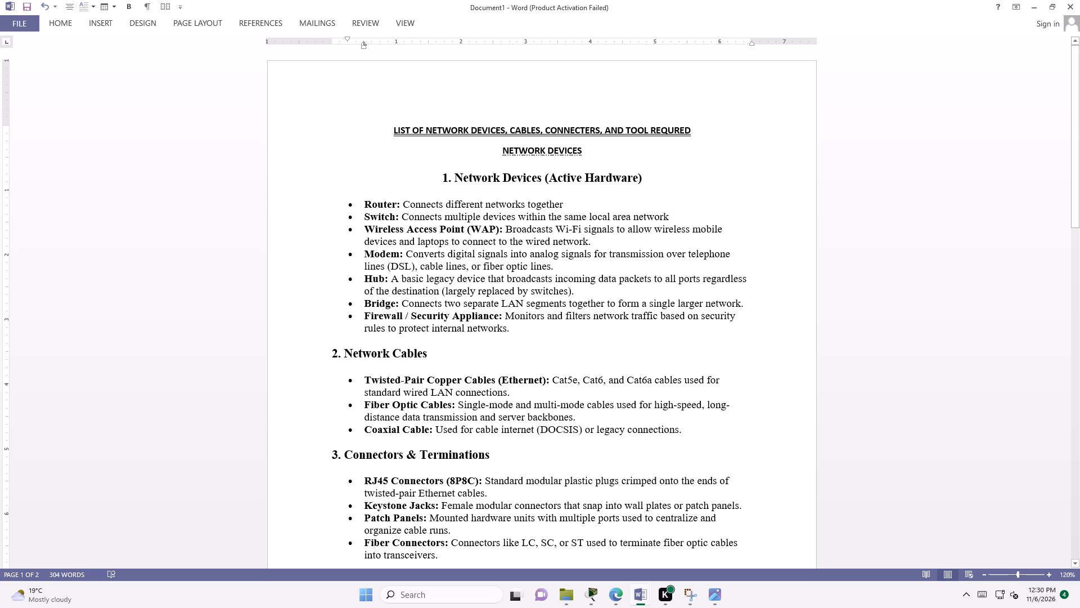
Shorten the Modem description to "Converts digital signals into analog signals for transmission", keeping the Hub entry on its own bullet.
{"action": "left_click_drag", "start_coordinate": [665, 253], "coordinate": [718, 259]}
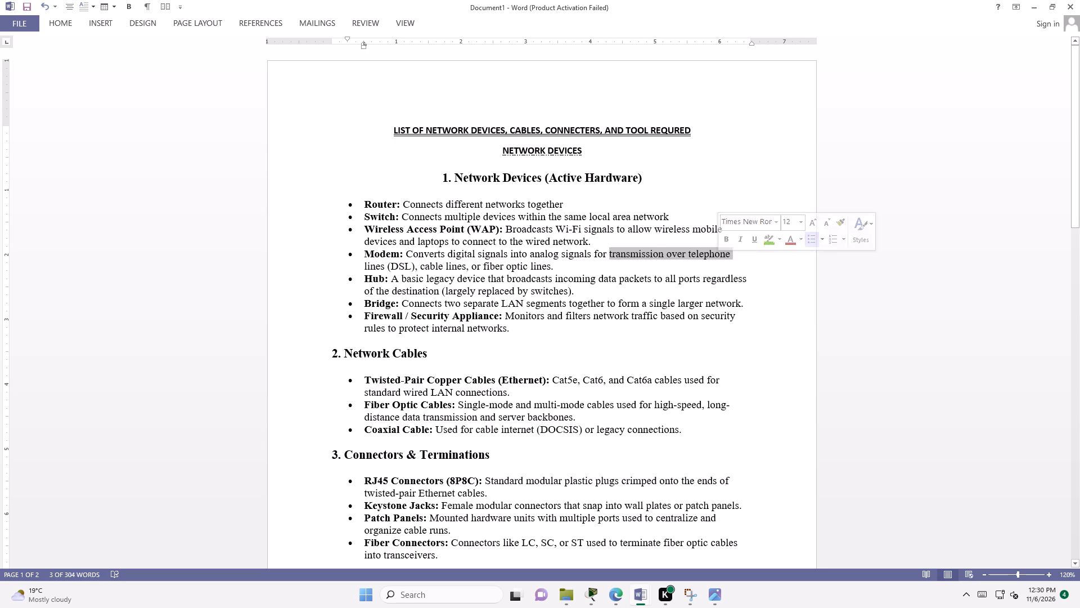
{"action": "left_click", "coordinate": [693, 264]}
{"action": "left_click_drag", "start_coordinate": [667, 255], "coordinate": [700, 254]}
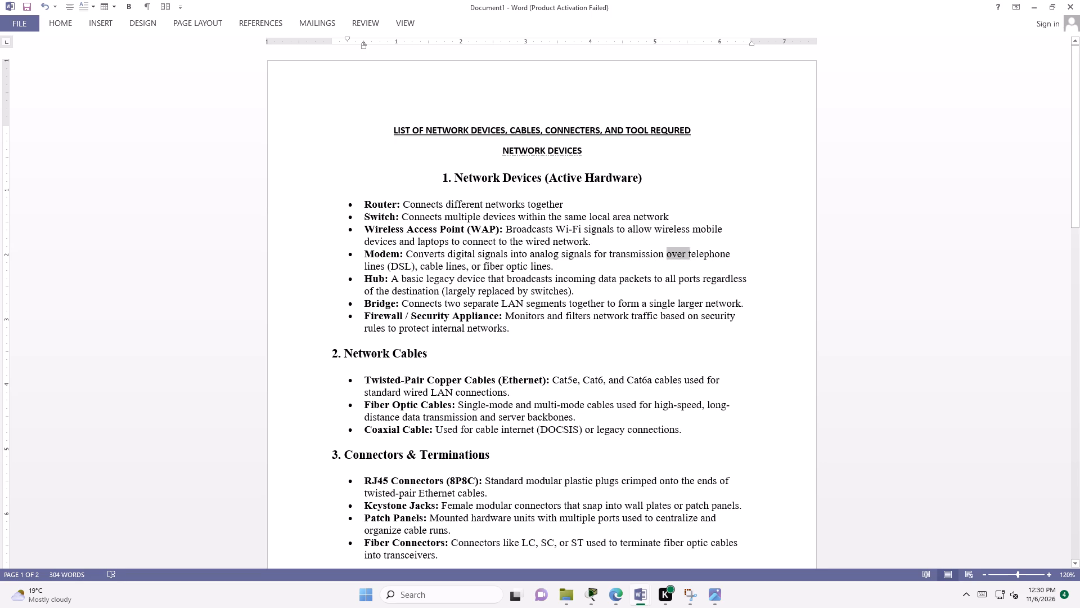
{"action": "left_click_drag", "start_coordinate": [700, 254], "coordinate": [715, 263]}
{"action": "left_click", "coordinate": [673, 265]}
{"action": "left_click_drag", "start_coordinate": [666, 253], "coordinate": [718, 261]}
{"action": "key", "text": "BackSpace"}
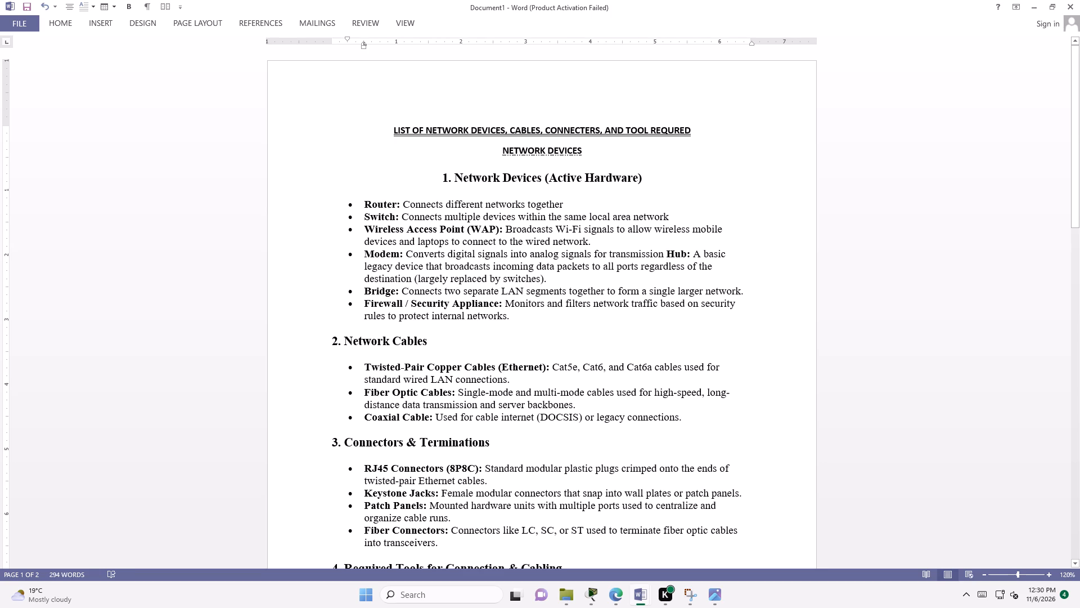
{"action": "key", "text": "Return"}
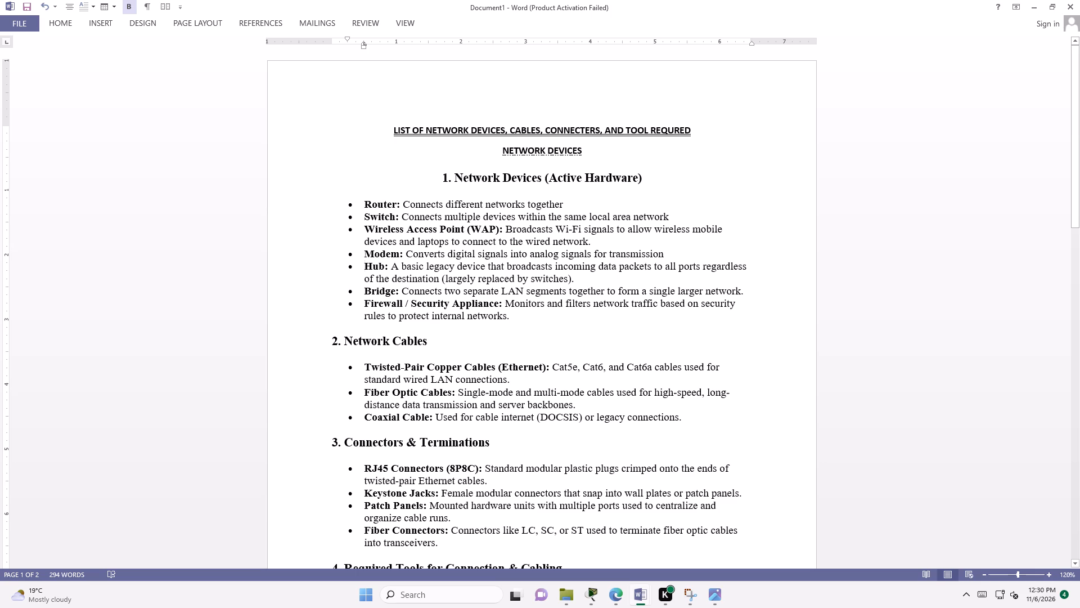
Shorten the Hub description to "A basic legacy device that broadcasts incoming data packets to all ports".
{"action": "left_click_drag", "start_coordinate": [700, 265], "coordinate": [740, 269]}
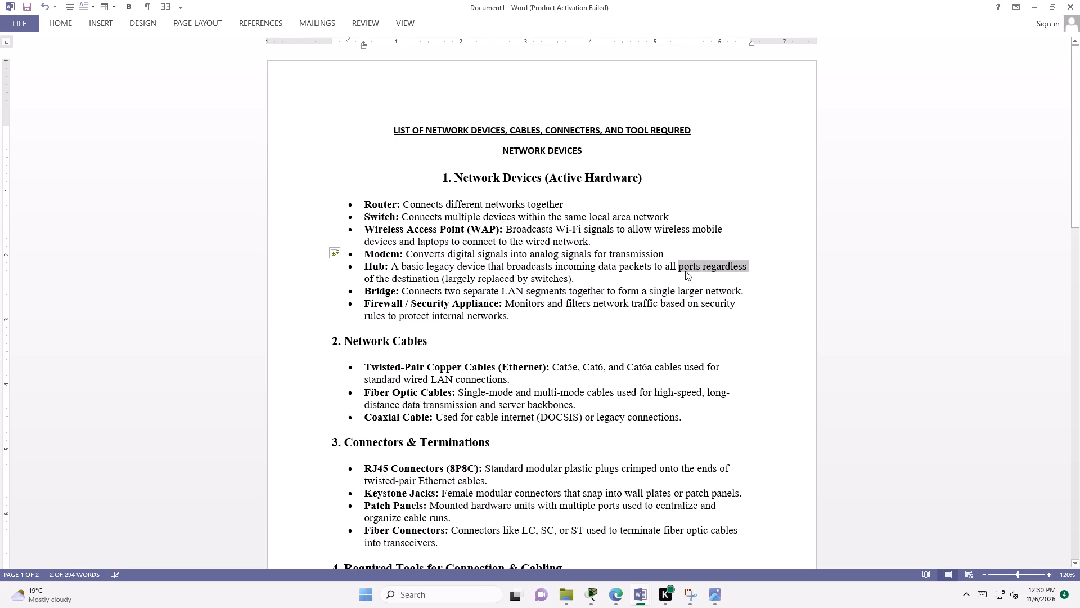
{"action": "left_click", "coordinate": [685, 271]}
{"action": "left_click_drag", "start_coordinate": [699, 266], "coordinate": [720, 267]}
{"action": "left_click", "coordinate": [580, 273]}
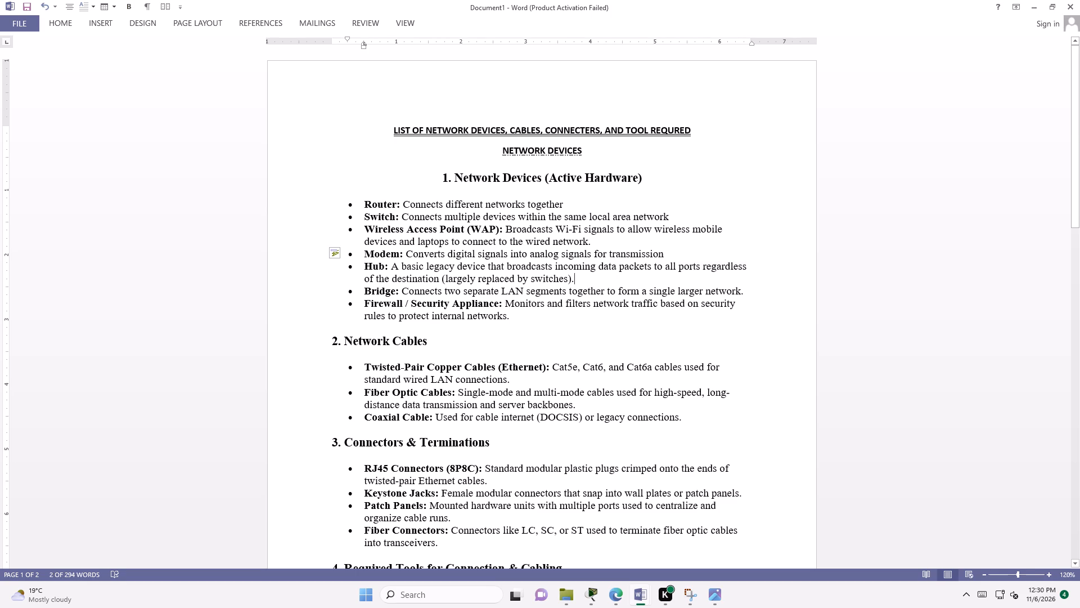
{"action": "left_click_drag", "start_coordinate": [576, 275], "coordinate": [737, 262]}
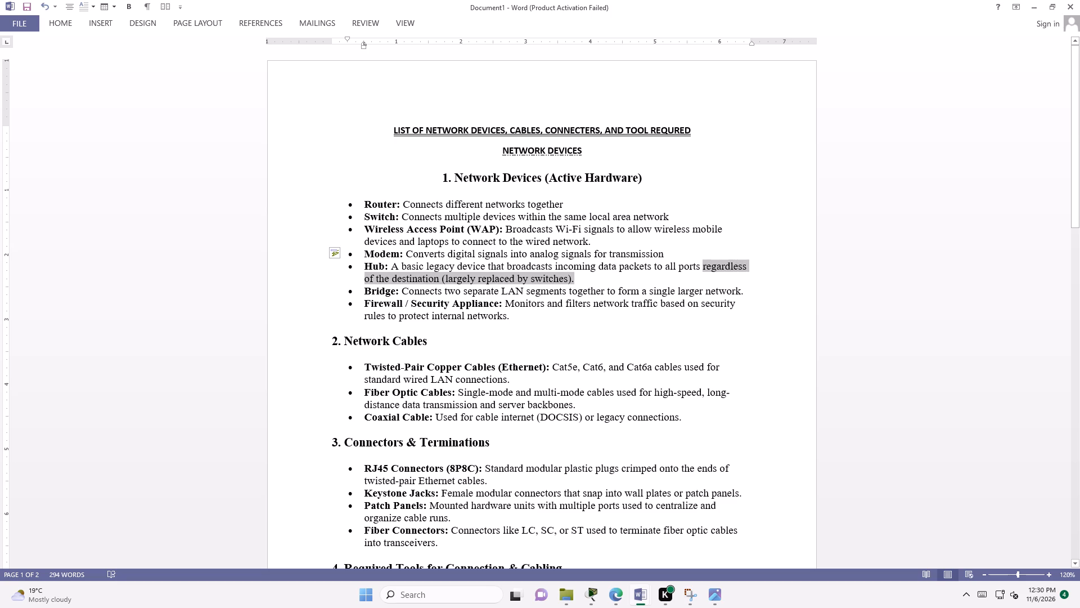
{"action": "left_click_drag", "start_coordinate": [737, 262], "coordinate": [704, 267]}
{"action": "key", "text": "BackSpace"}
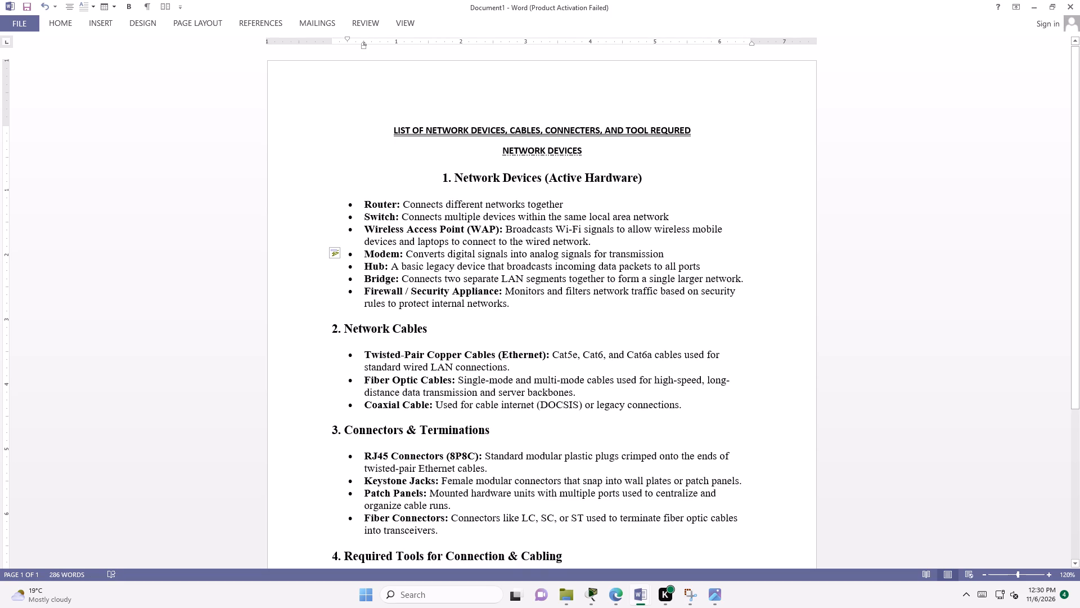
Shorten the Bridge description to "Connects two separate LAN segments together".
{"action": "left_click_drag", "start_coordinate": [750, 278], "coordinate": [637, 278]}
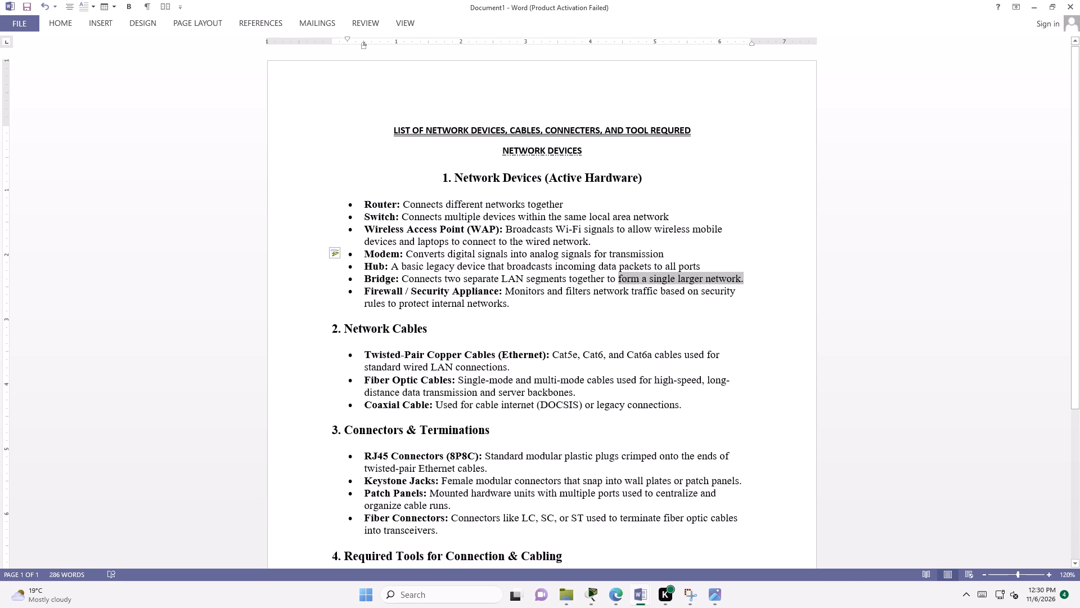
{"action": "left_click_drag", "start_coordinate": [637, 278], "coordinate": [612, 279]}
{"action": "key", "text": "BackSpace"}
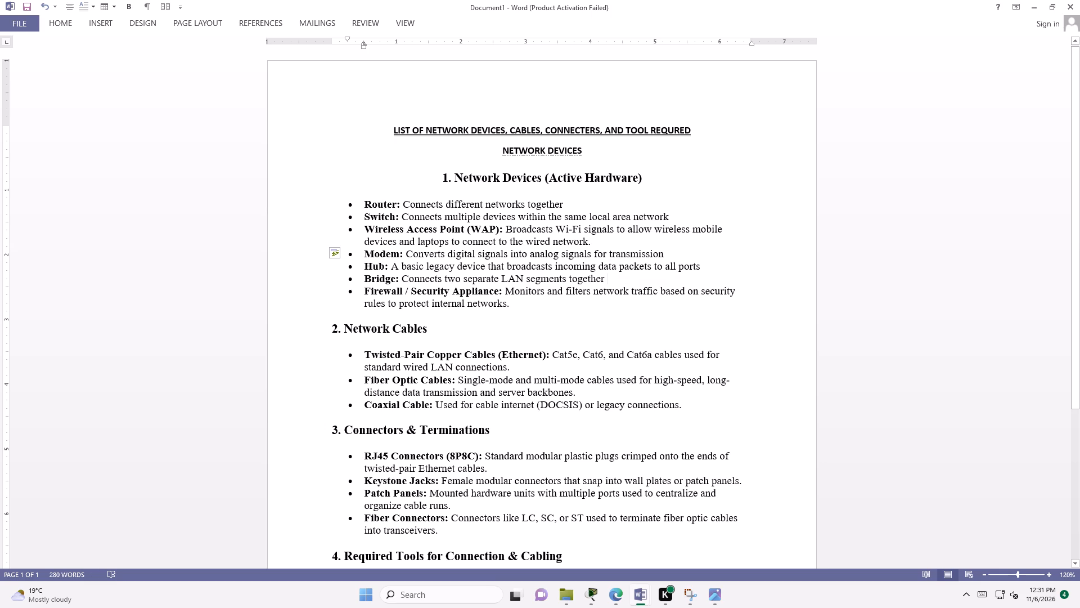
Delete the closing words of the Firewall / Security Appliance description, through "rules to protect internal networks.".
{"action": "left_click_drag", "start_coordinate": [524, 303], "coordinate": [402, 303]}
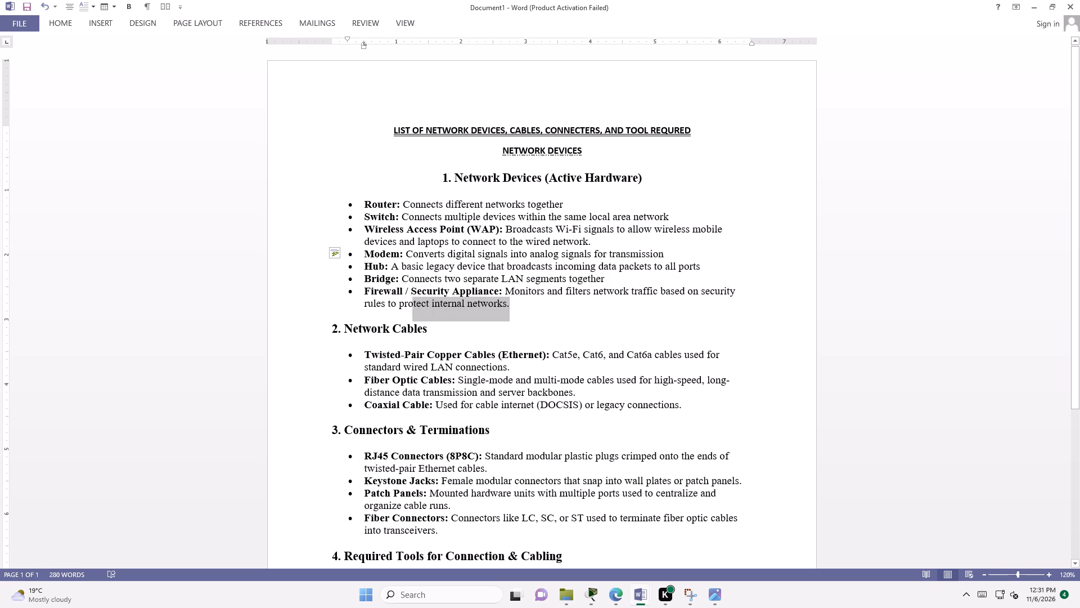
{"action": "left_click_drag", "start_coordinate": [402, 303], "coordinate": [667, 290]}
{"action": "key", "text": "BackSpace"}
Delete the descriptions and colons after Router and Switch, leaving only the two names on separate bullets.
{"action": "scroll", "coordinate": [525, 306], "scroll_direction": "down", "scroll_amount": 1}
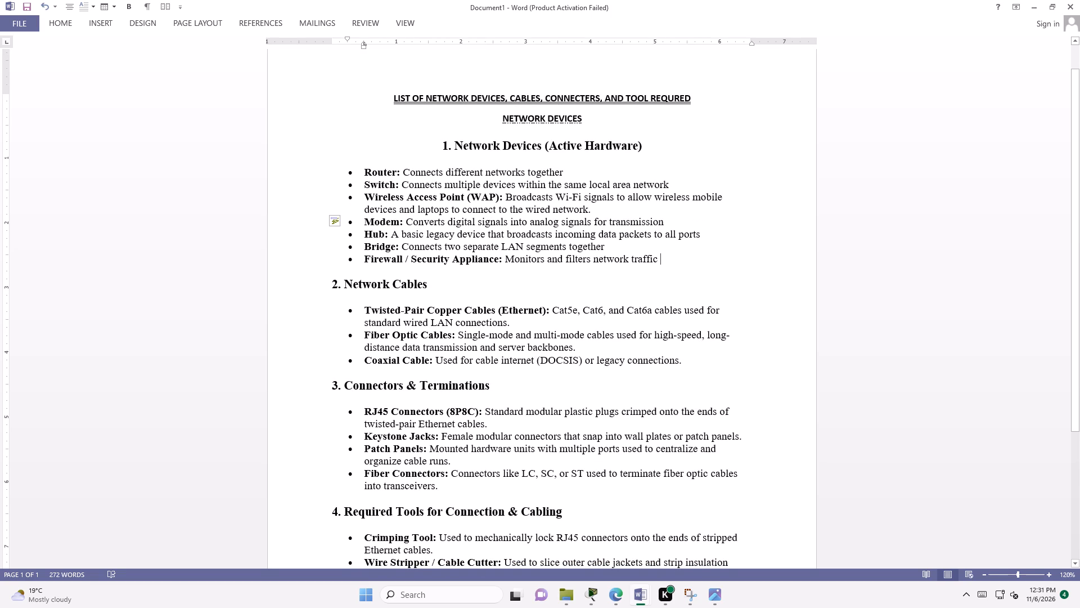
{"action": "left_click_drag", "start_coordinate": [400, 172], "coordinate": [625, 176]}
{"action": "key", "text": "BackSpace"}
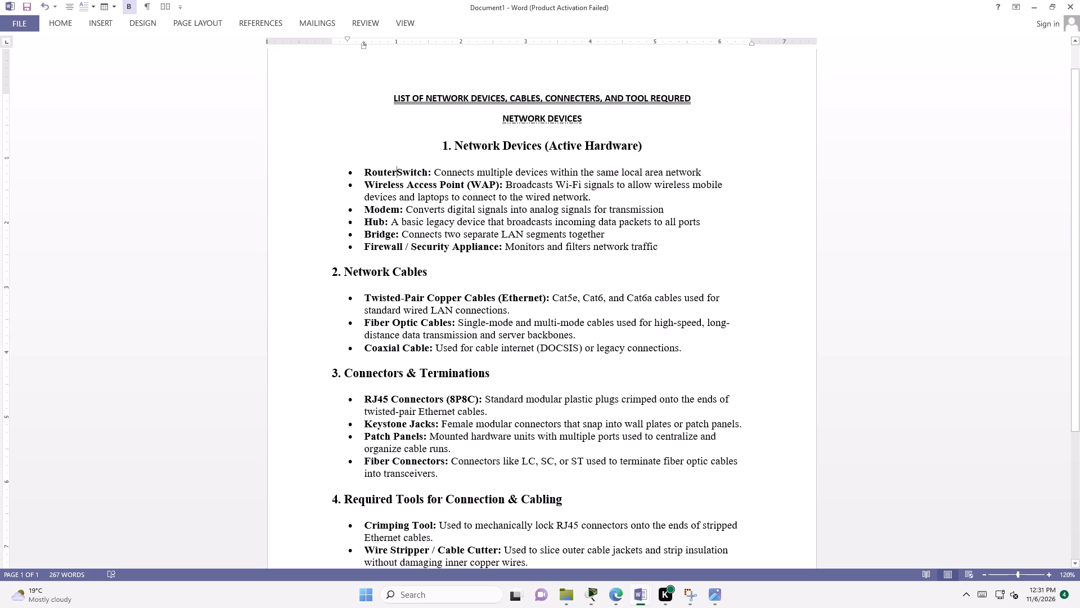
{"action": "key", "text": "Return"}
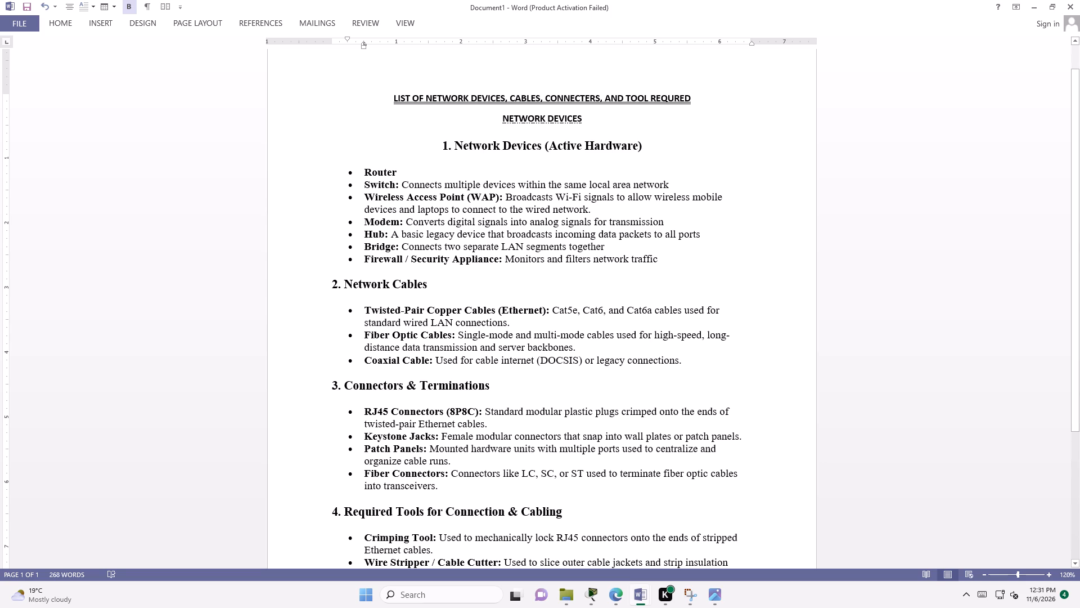
{"action": "left_click_drag", "start_coordinate": [395, 186], "coordinate": [703, 188]}
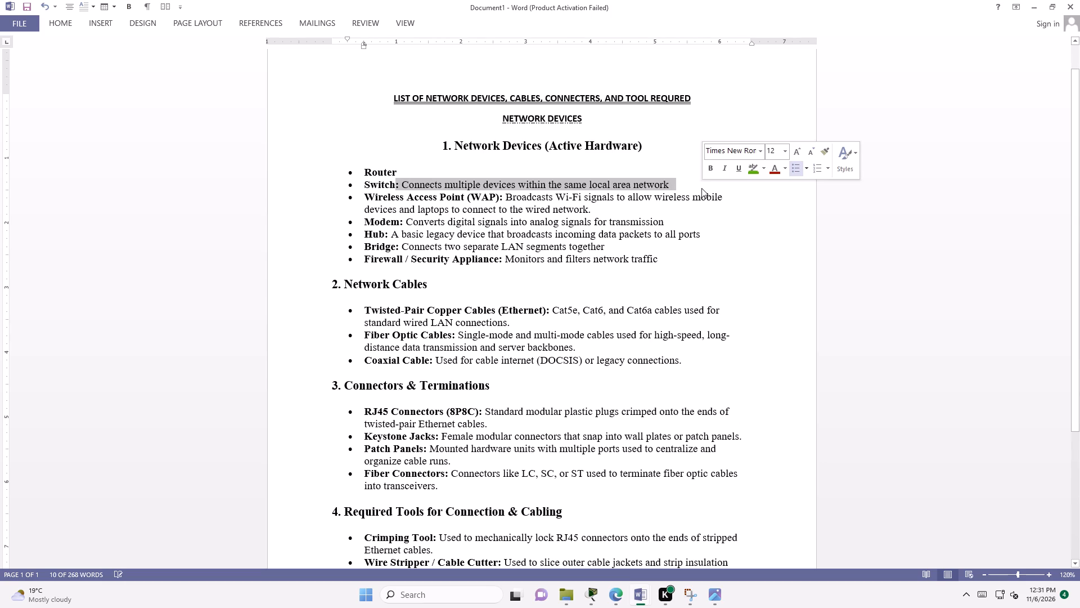
{"action": "key", "text": "BackSpace"}
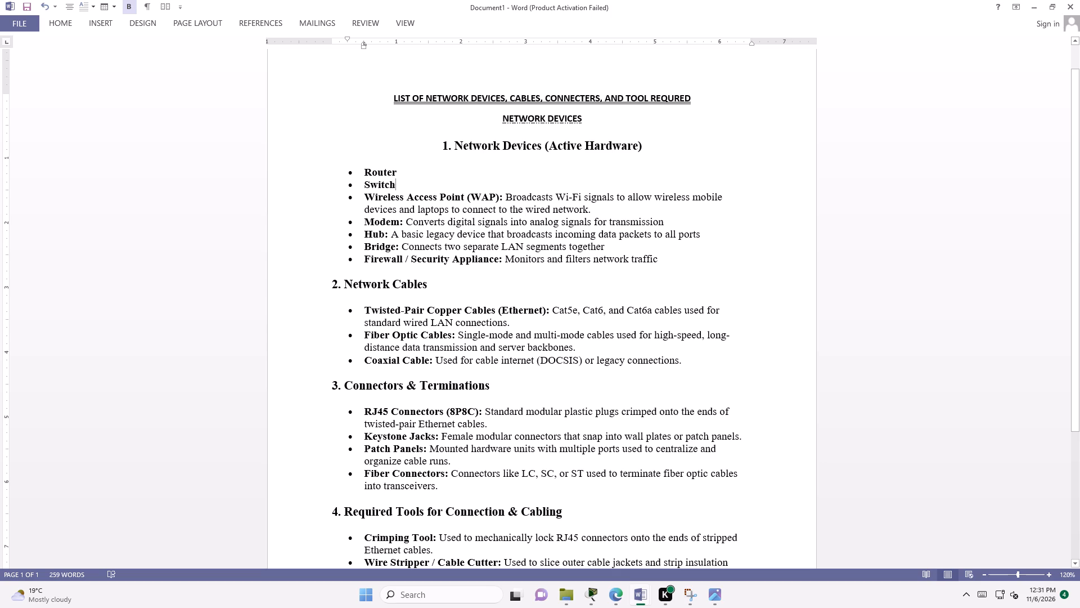
Delete the whole Wireless Access Point description, leaving the bullet as "Wireless Access Point (WAP" with Modem on its own bullet.
{"action": "left_click_drag", "start_coordinate": [499, 198], "coordinate": [739, 194]}
{"action": "key", "text": "Return"}
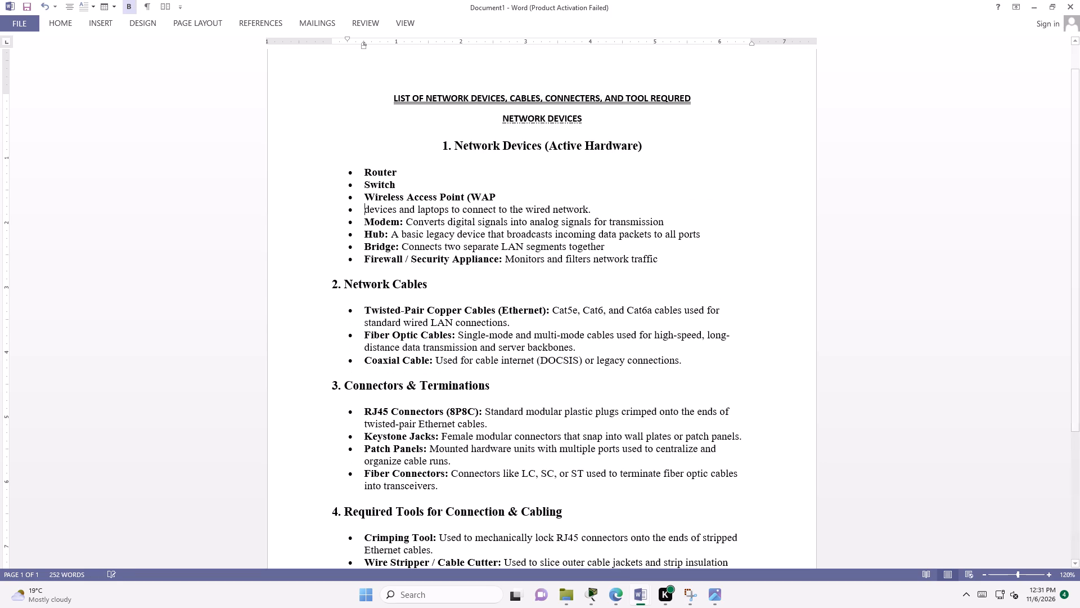
{"action": "left_click_drag", "start_coordinate": [366, 213], "coordinate": [391, 208]}
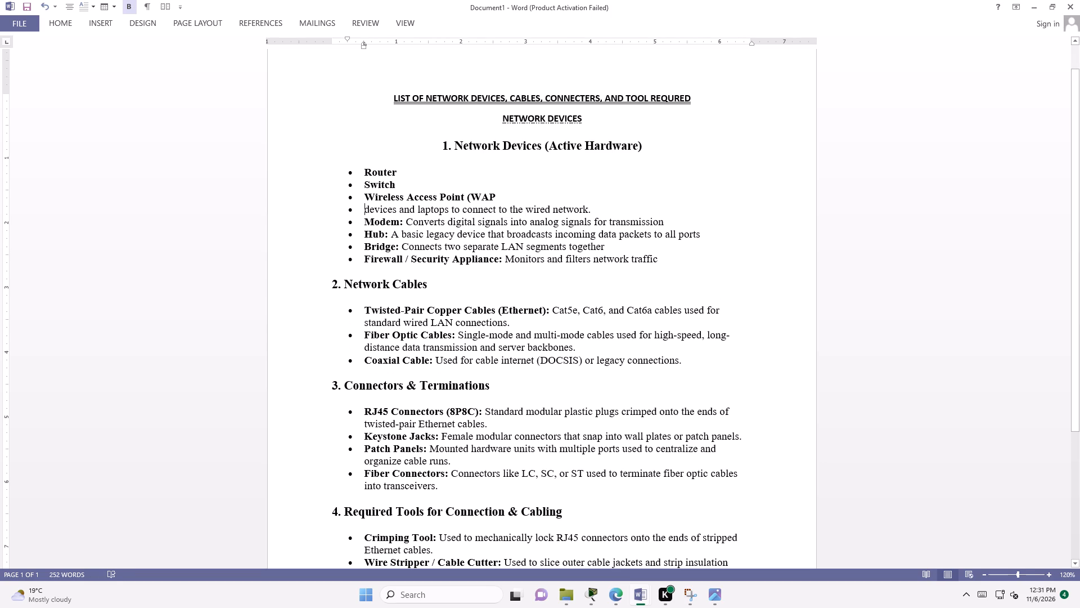
{"action": "left_click_drag", "start_coordinate": [391, 208], "coordinate": [694, 206]}
{"action": "key", "text": "BackSpace"}
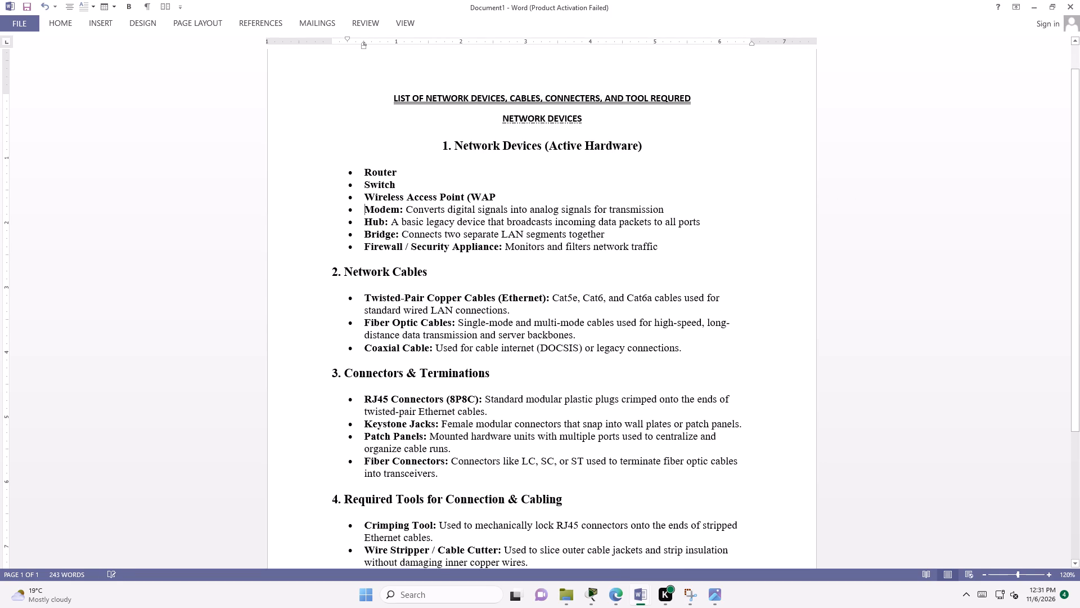
Delete the Modem and Hub descriptions, keeping only the labels "Modem:" and "Hub:".
{"action": "left_click_drag", "start_coordinate": [406, 210], "coordinate": [739, 200]}
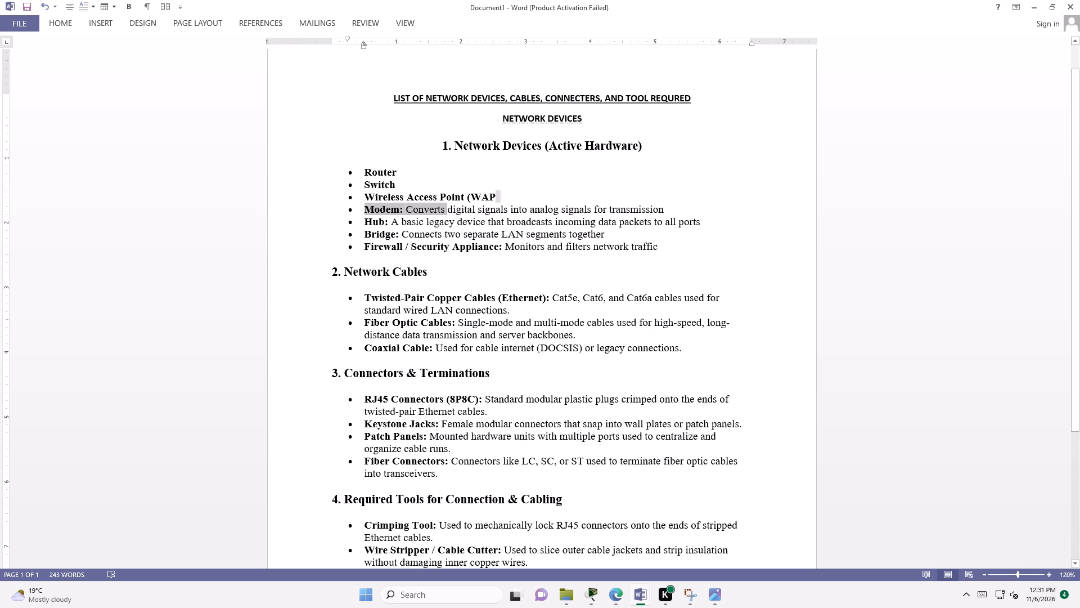
{"action": "left_click_drag", "start_coordinate": [739, 200], "coordinate": [693, 213]}
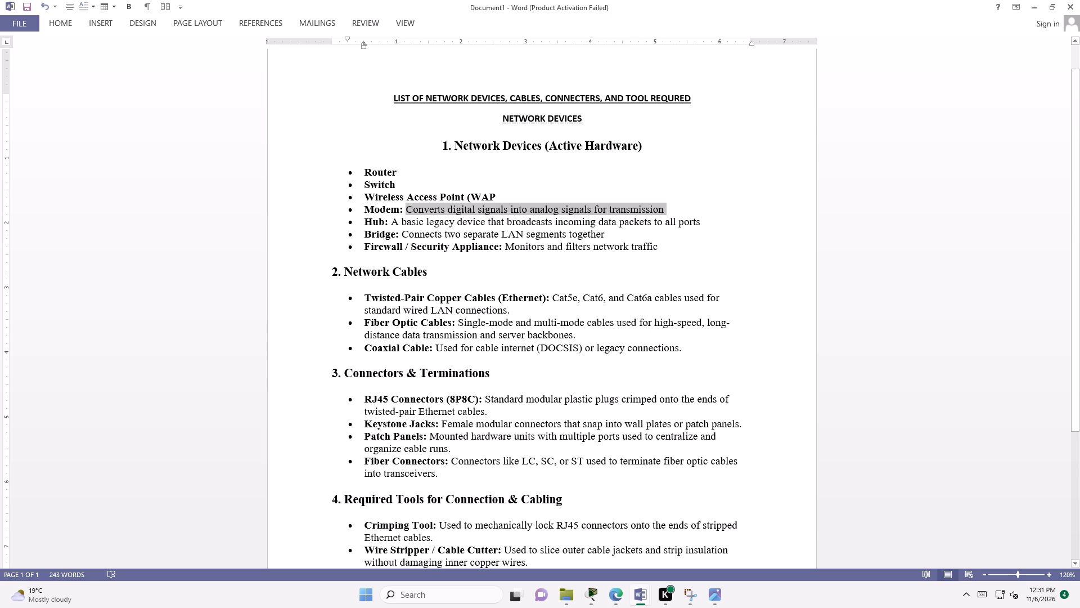
{"action": "left_click_drag", "start_coordinate": [693, 213], "coordinate": [692, 212]}
{"action": "key", "text": "BackSpace"}
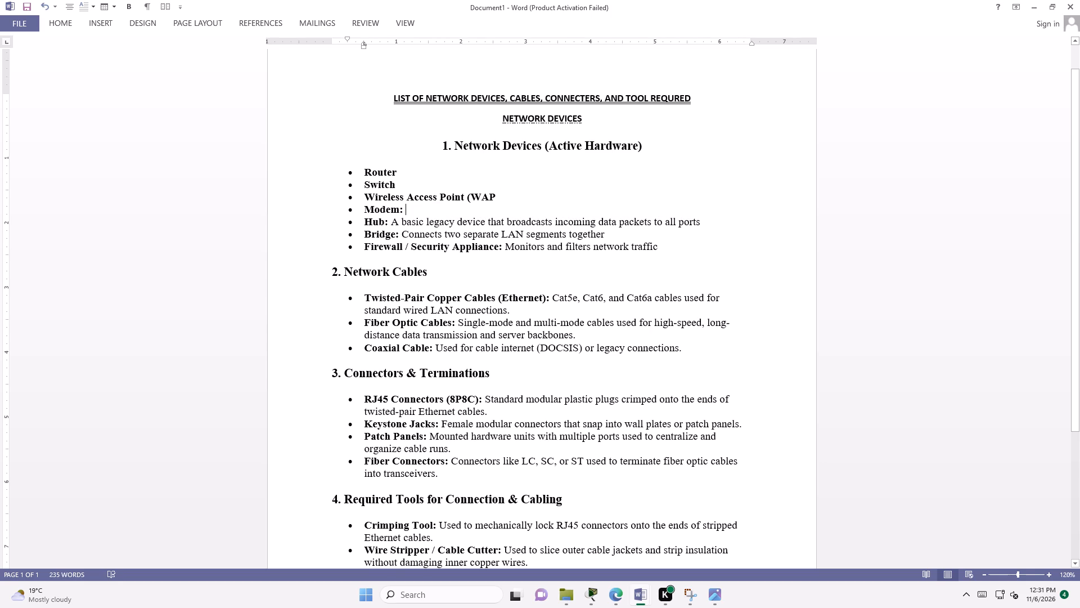
{"action": "left_click_drag", "start_coordinate": [391, 223], "coordinate": [712, 215]}
{"action": "key", "text": "BackSpace"}
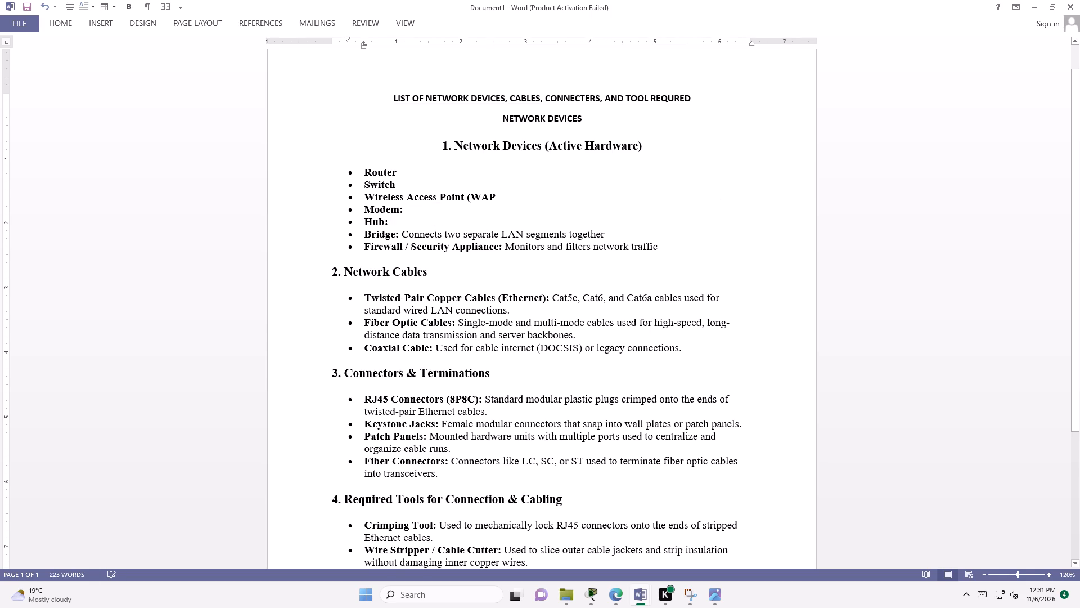
Delete the Bridge description and its colon, leaving only "Bridge" on the bullet.
{"action": "left_click_drag", "start_coordinate": [399, 234], "coordinate": [628, 229]}
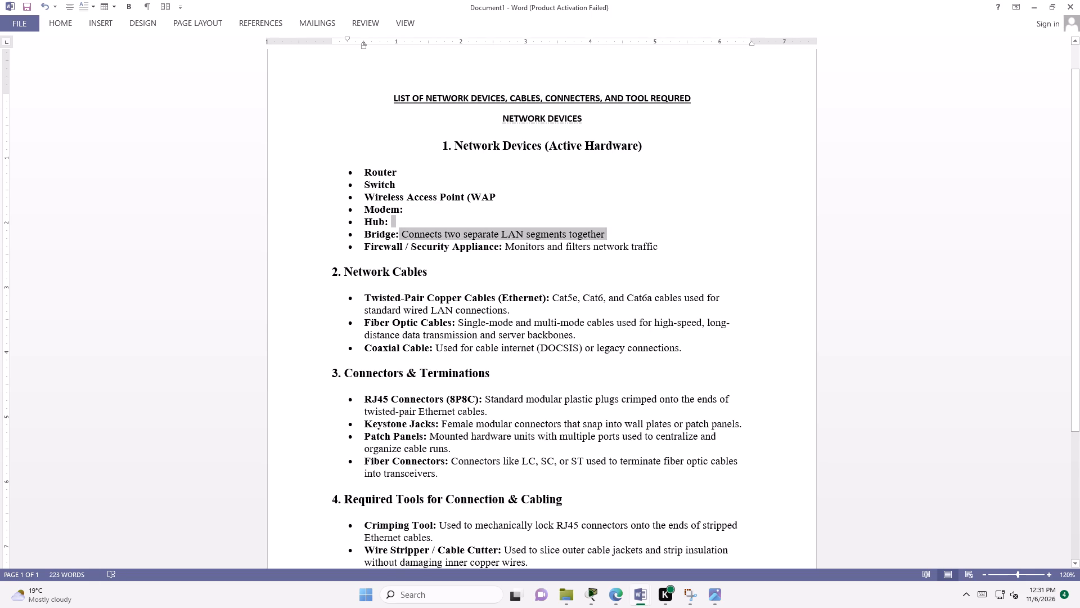
{"action": "left_click_drag", "start_coordinate": [628, 229], "coordinate": [625, 234]}
{"action": "key", "text": "BackSpace"}
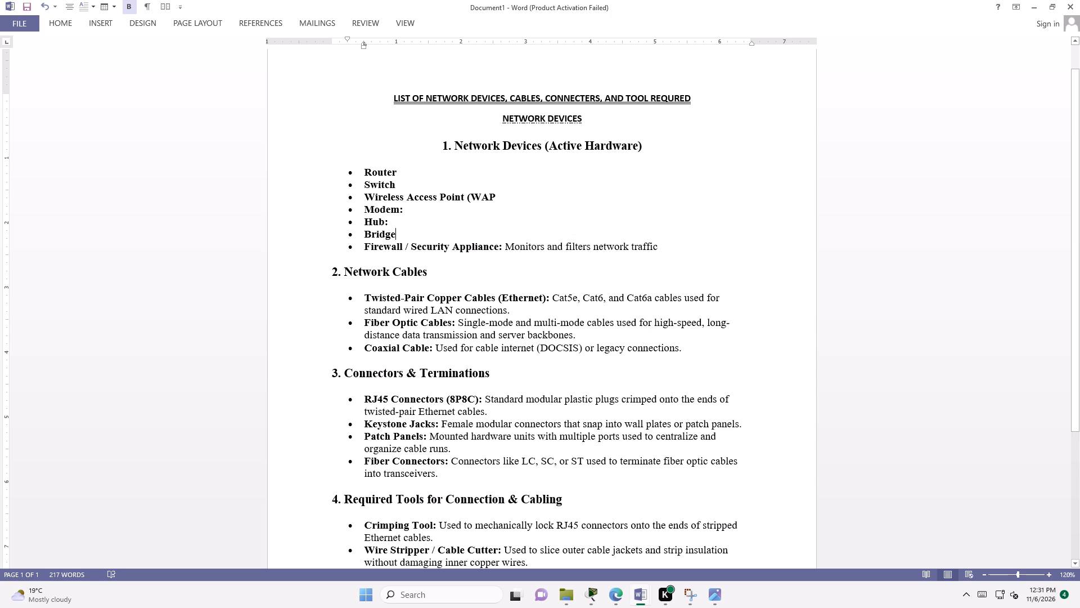
Reduce the firewall bullet to "Firewall / Security Appliance" and separate it from the "2. Network Cables" heading with an empty bullet line.
{"action": "left_click_drag", "start_coordinate": [501, 247], "coordinate": [704, 243]}
{"action": "key", "text": "BackSpace"}
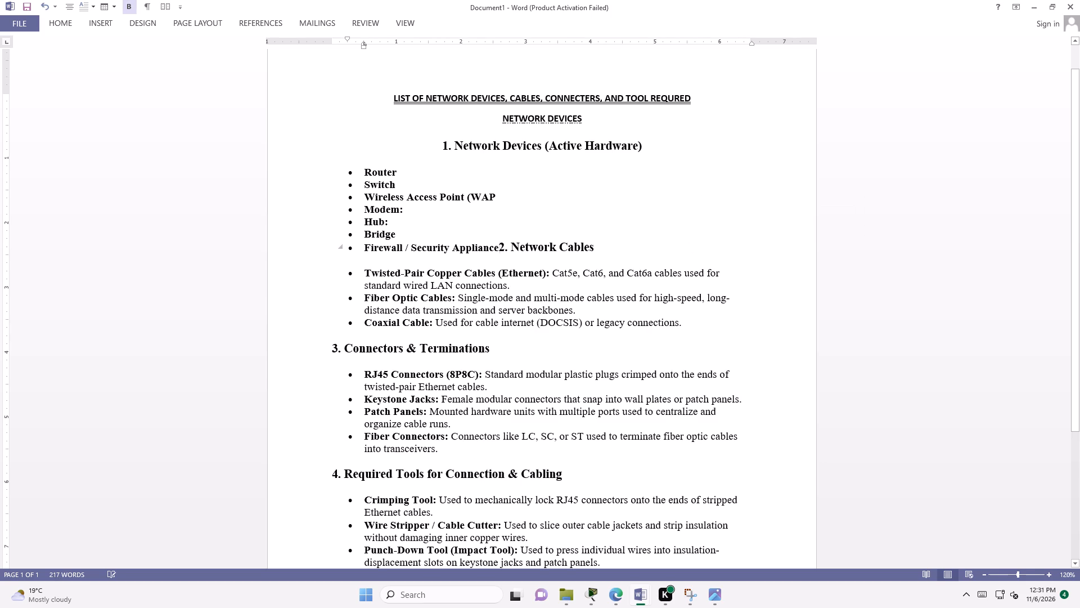
{"action": "key", "text": "Return"}
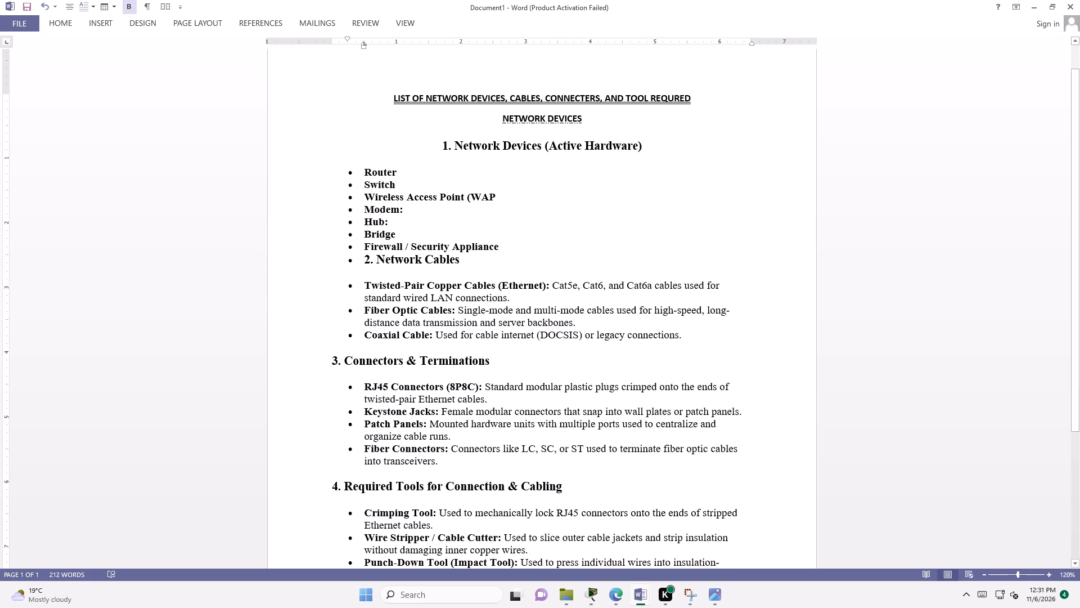
{"action": "key", "text": "Return"}
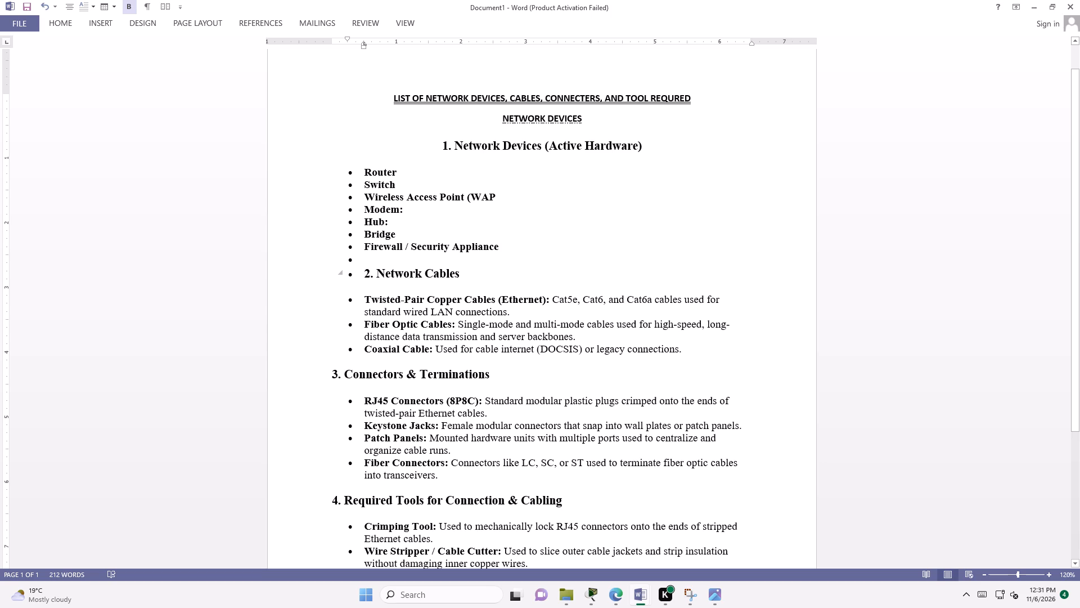
Center the "2. Network Cables" heading.
{"action": "left_click_drag", "start_coordinate": [461, 272], "coordinate": [376, 274]}
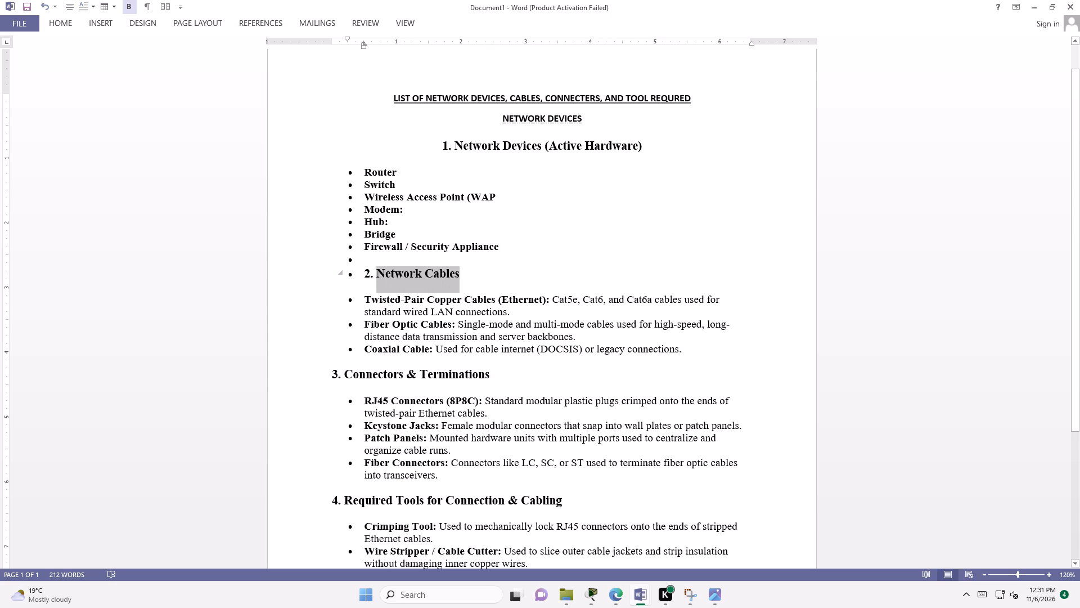
{"action": "left_click_drag", "start_coordinate": [376, 274], "coordinate": [366, 274]}
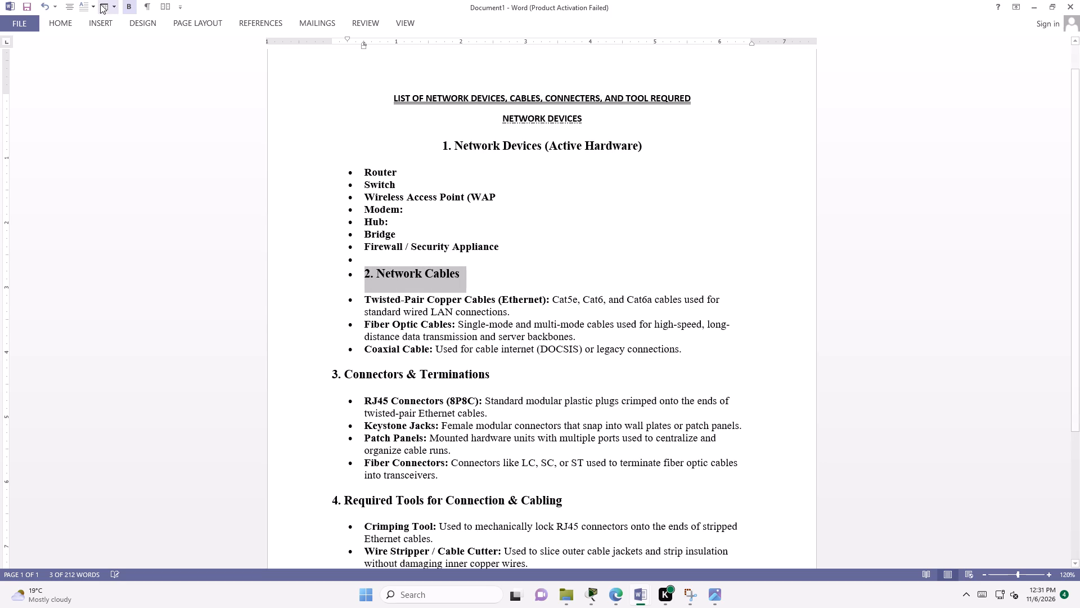
{"action": "left_click", "coordinate": [61, 23]}
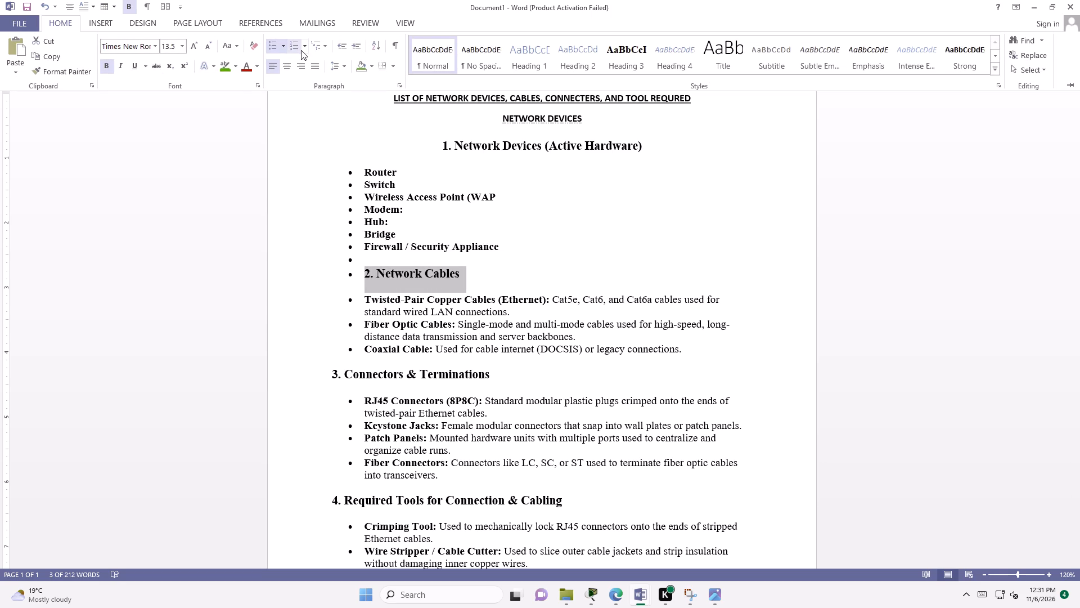
{"action": "left_click", "coordinate": [292, 61]}
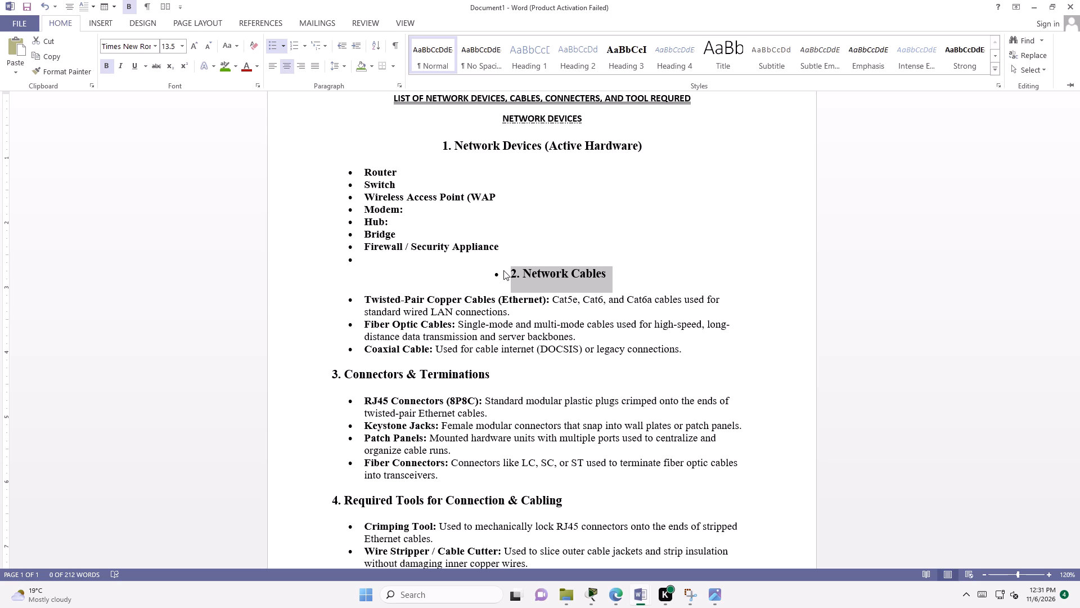
Remove the bullet from the "2. Network Cables" heading and reduce its indent.
{"action": "left_click", "coordinate": [505, 270]}
{"action": "left_click", "coordinate": [498, 270]}
{"action": "key", "text": "BackSpace"}
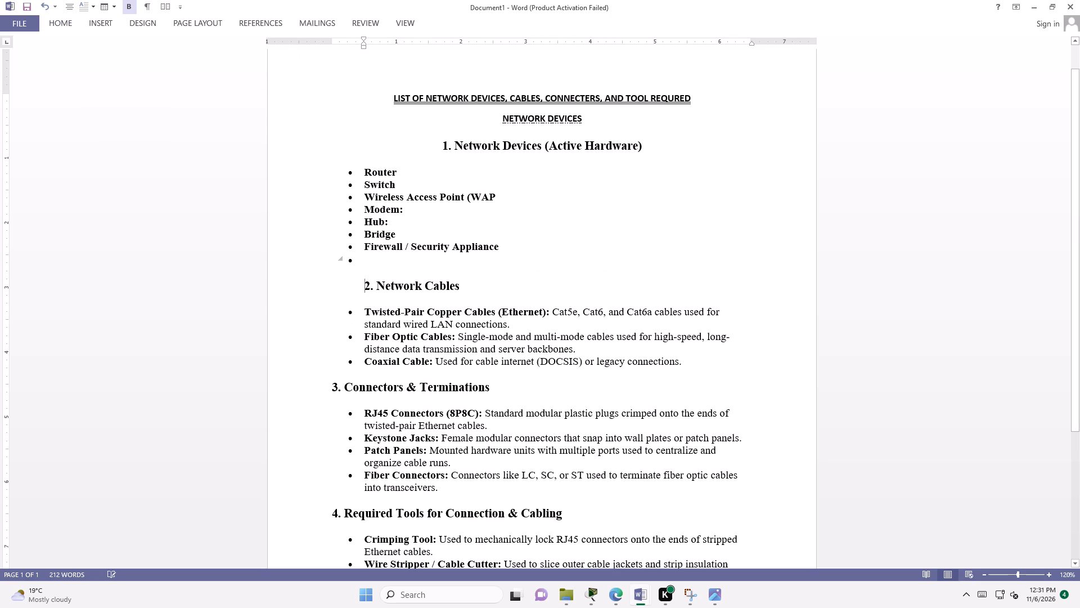
{"action": "key", "text": "BackSpace"}
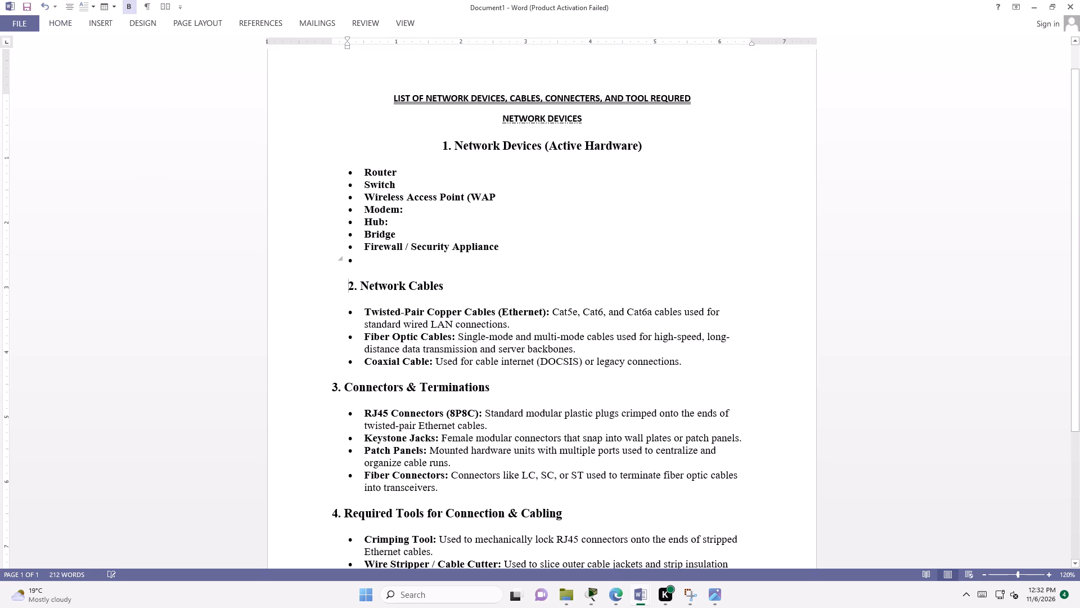
Centre the unbulleted "2. Network Cables" heading.
{"action": "left_click", "coordinate": [65, 24]}
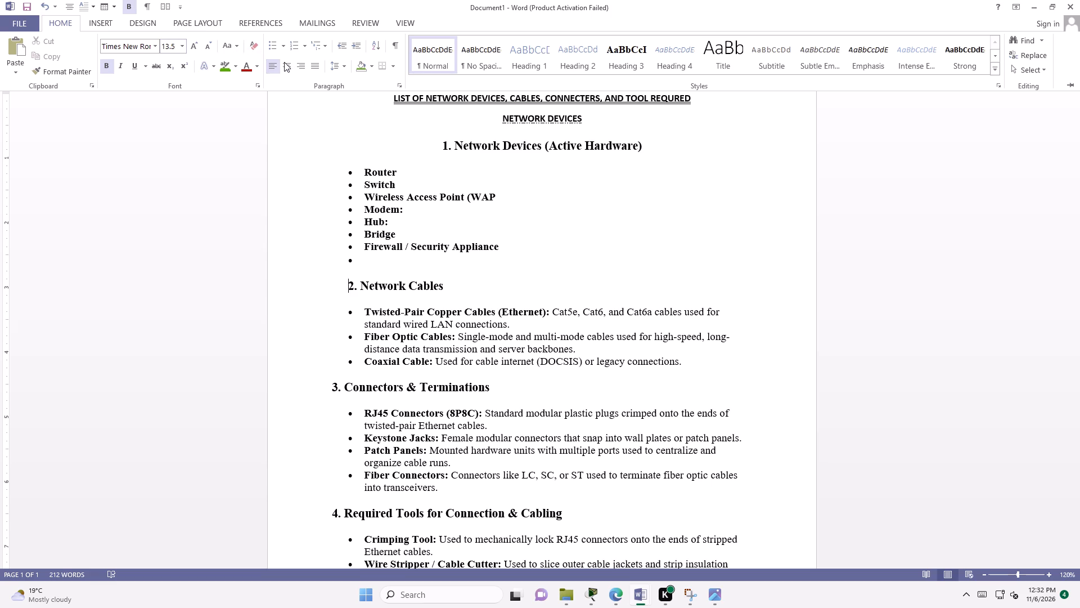
{"action": "left_click_drag", "start_coordinate": [457, 277], "coordinate": [389, 278]}
{"action": "left_click_drag", "start_coordinate": [460, 291], "coordinate": [448, 288]}
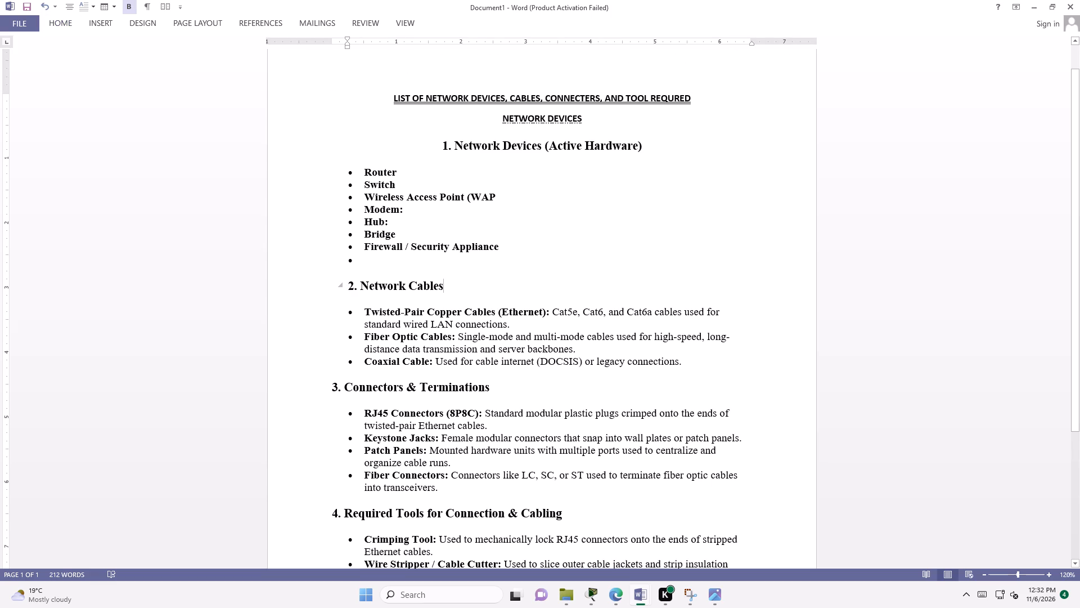
{"action": "left_click_drag", "start_coordinate": [448, 288], "coordinate": [355, 271]}
{"action": "left_click", "coordinate": [331, 279]}
{"action": "left_click_drag", "start_coordinate": [448, 289], "coordinate": [348, 280]}
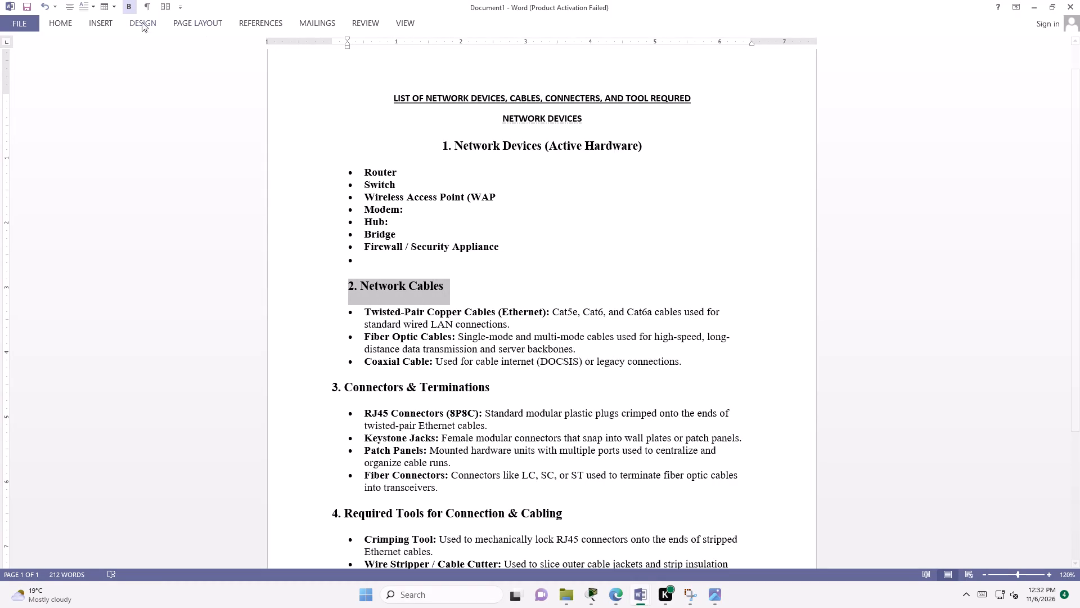
{"action": "left_click", "coordinate": [66, 23]}
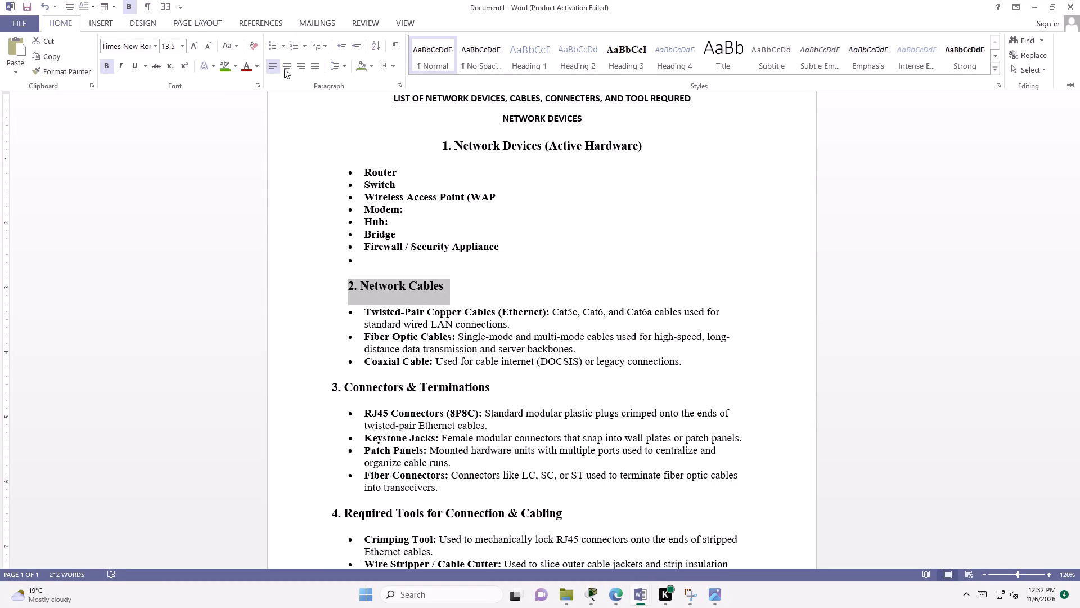
{"action": "left_click", "coordinate": [286, 68]}
{"action": "left_click", "coordinate": [395, 281]}
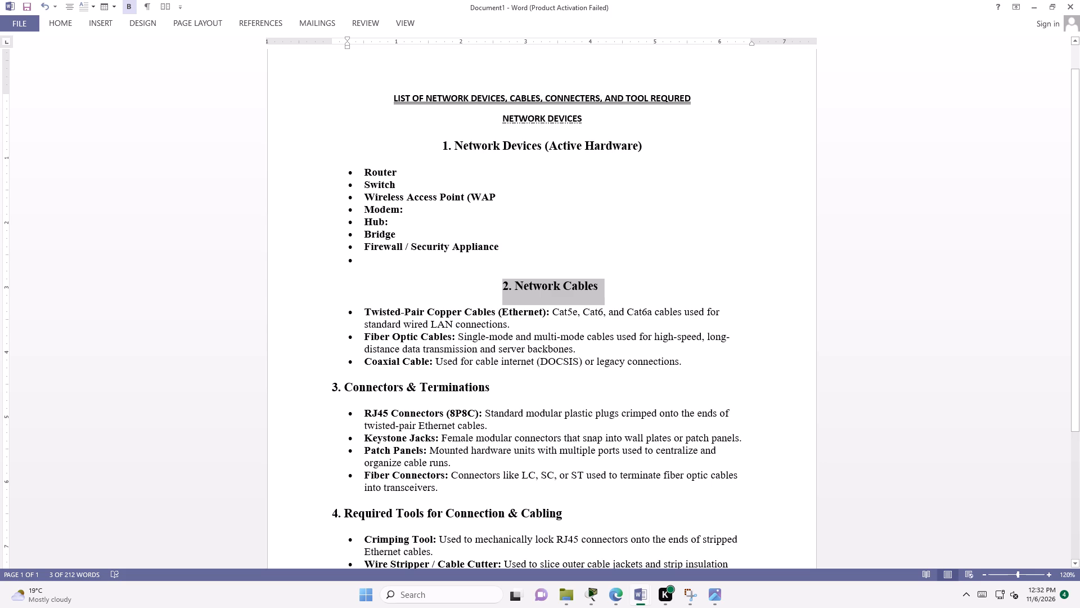
Shorten the Twisted-Pair Copper Cables description to "Cat5e, Cat6," and keep the Fiber Optic Cables entry on its own bullet.
{"action": "left_click_drag", "start_coordinate": [608, 312], "coordinate": [693, 322]}
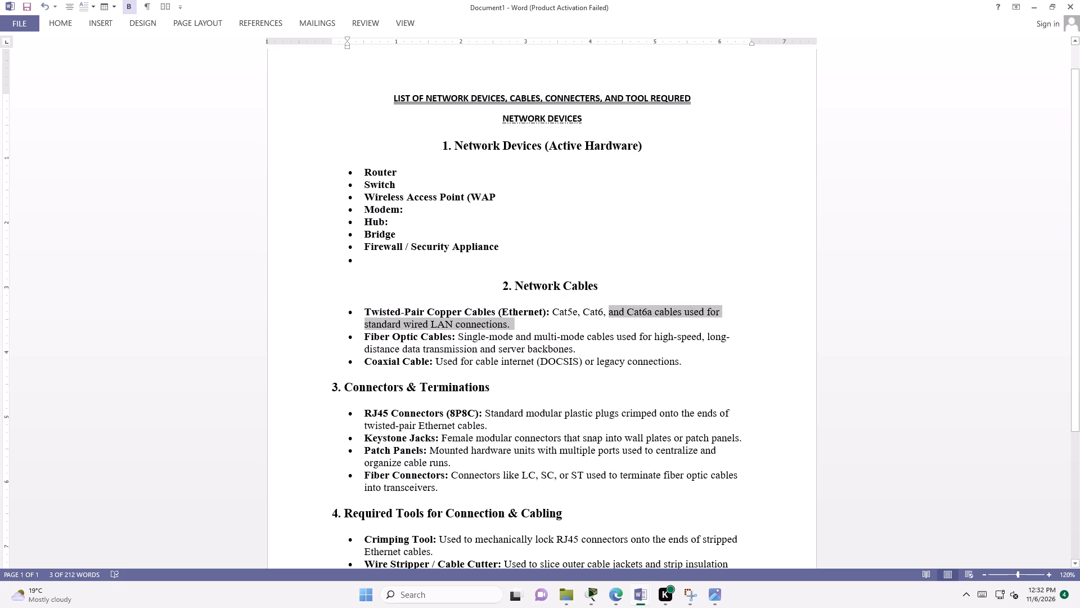
{"action": "left_click_drag", "start_coordinate": [693, 322], "coordinate": [709, 323]}
{"action": "key", "text": "BackSpace"}
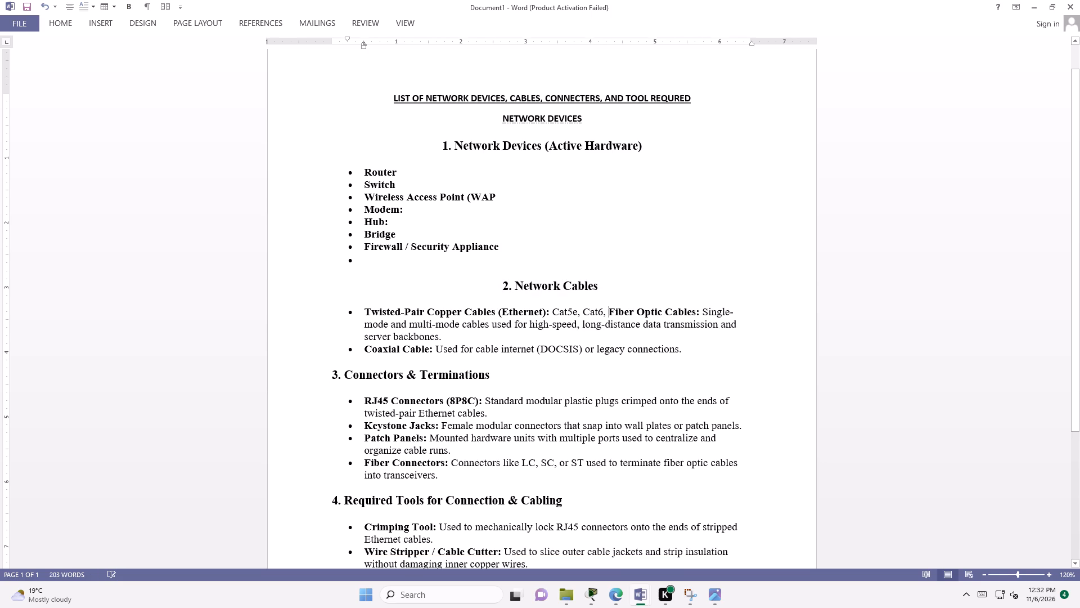
{"action": "key", "text": "Return"}
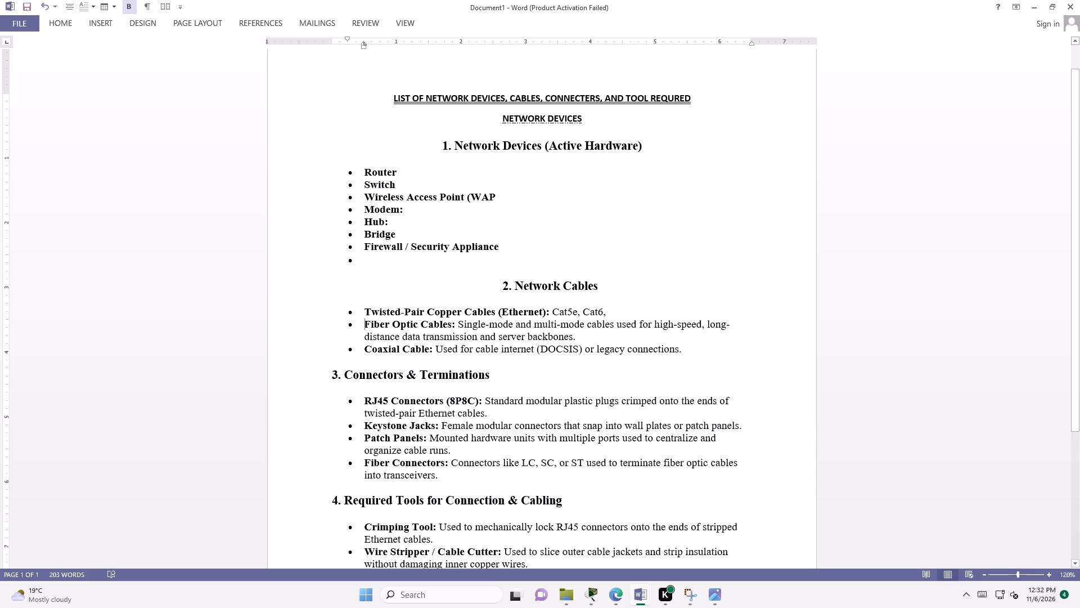
Delete the Fiber Optic Cables entry from the Network Cables list.
{"action": "left_click", "coordinate": [349, 323]}
{"action": "left_click", "coordinate": [339, 325]}
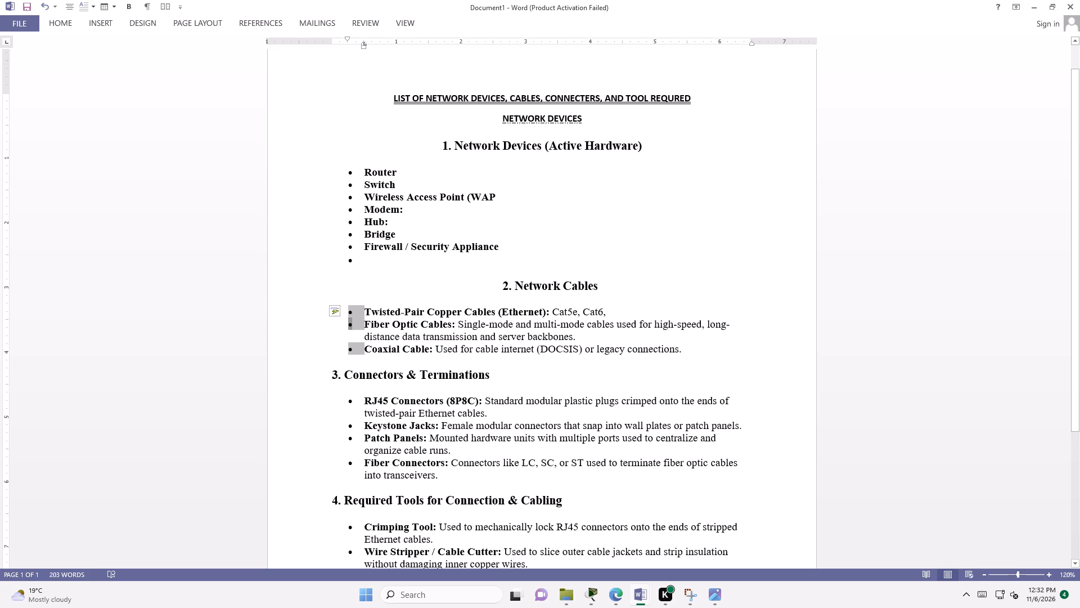
{"action": "left_click_drag", "start_coordinate": [342, 325], "coordinate": [552, 343]}
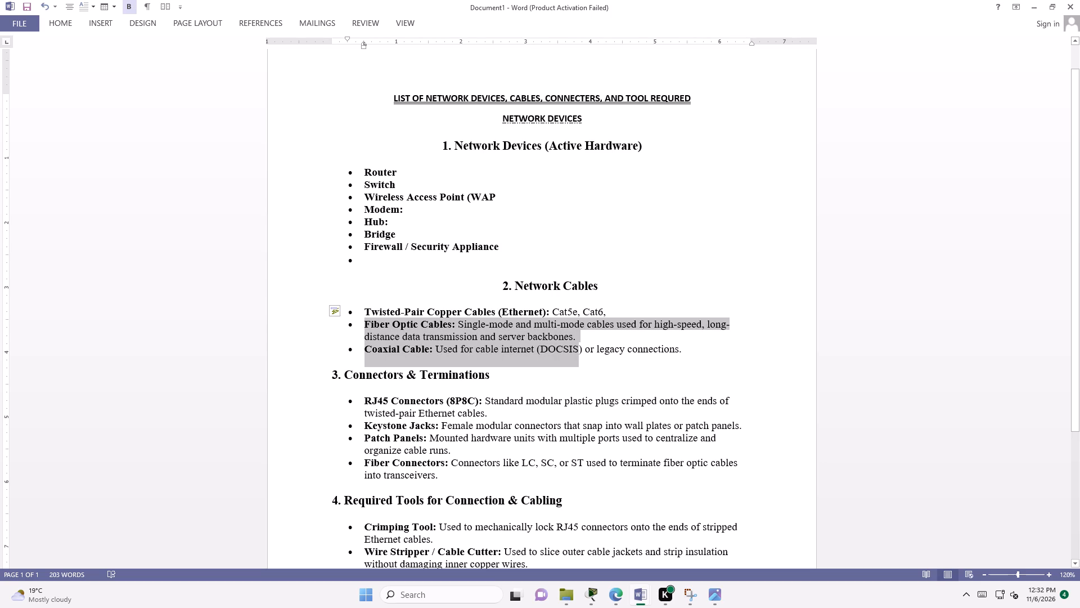
{"action": "left_click_drag", "start_coordinate": [552, 343], "coordinate": [625, 332]}
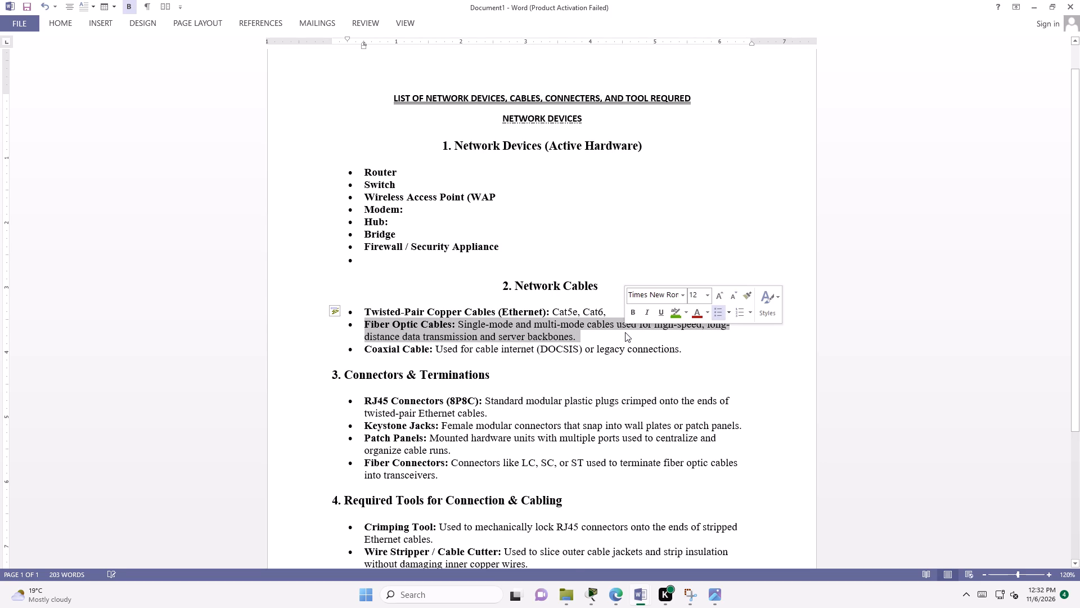
{"action": "key", "text": "BackSpace"}
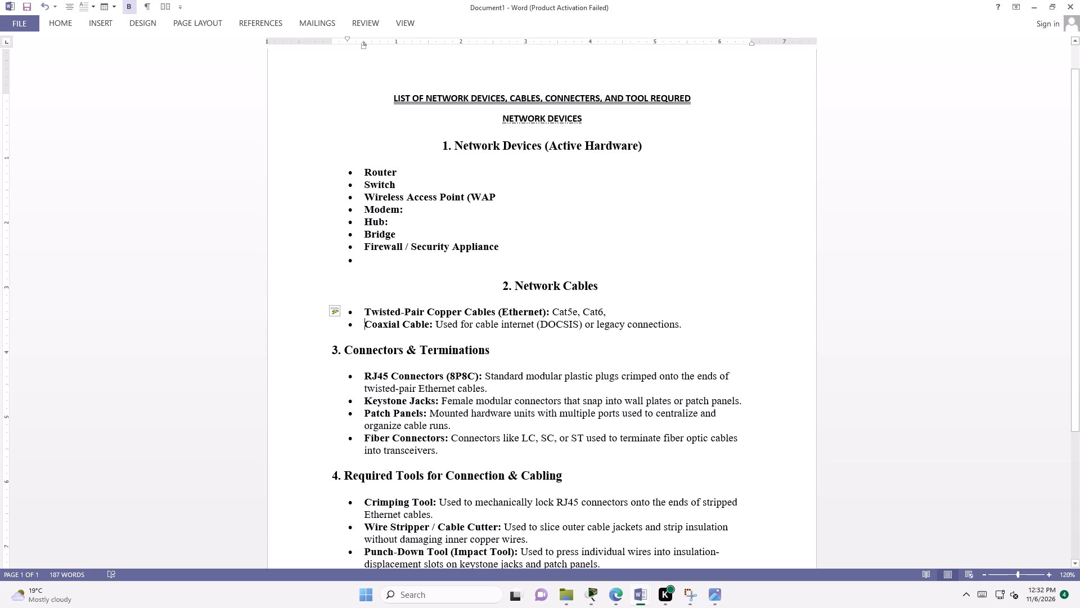
Delete the Coaxial Cable entry, its leftover full stop and the empty line, leaving the twisted-pair entry as the only cable bullet.
{"action": "left_click_drag", "start_coordinate": [343, 324], "coordinate": [509, 338]}
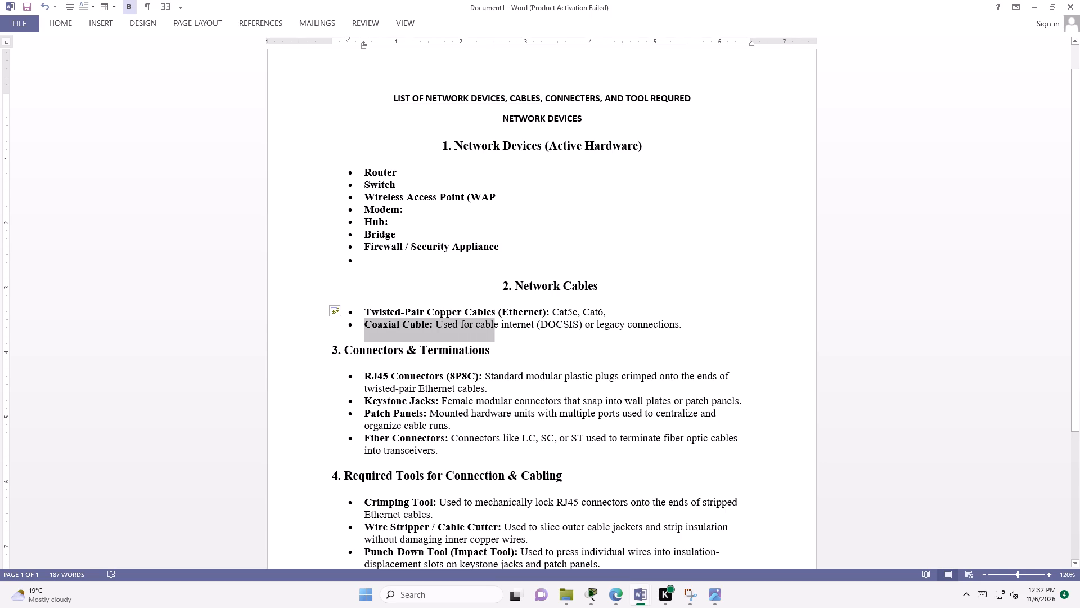
{"action": "left_click_drag", "start_coordinate": [509, 338], "coordinate": [667, 337]}
{"action": "key", "text": "BackSpace"}
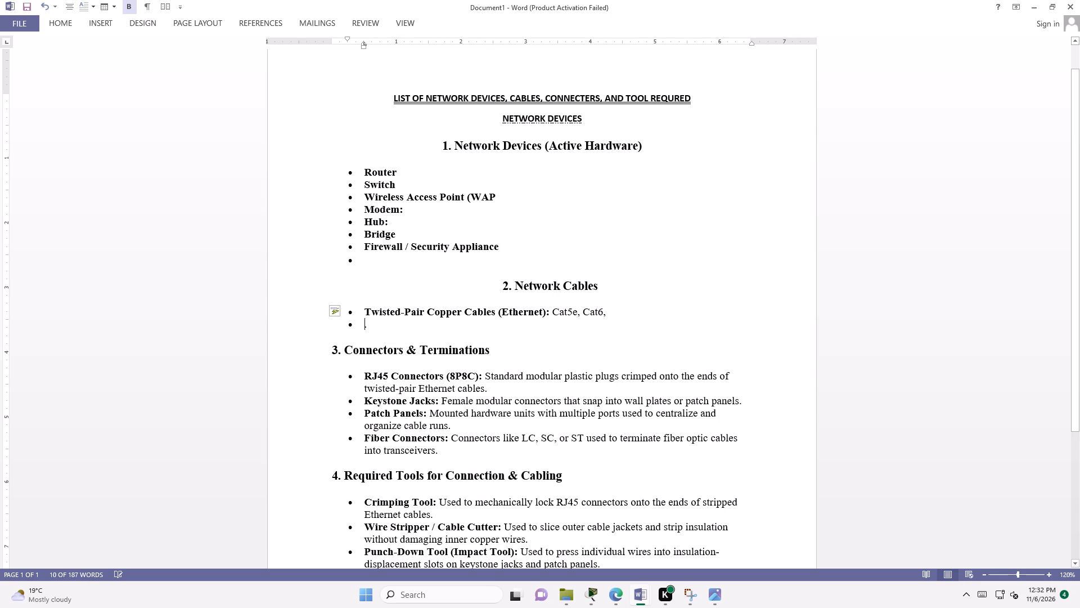
{"action": "key", "text": "BackSpace"}
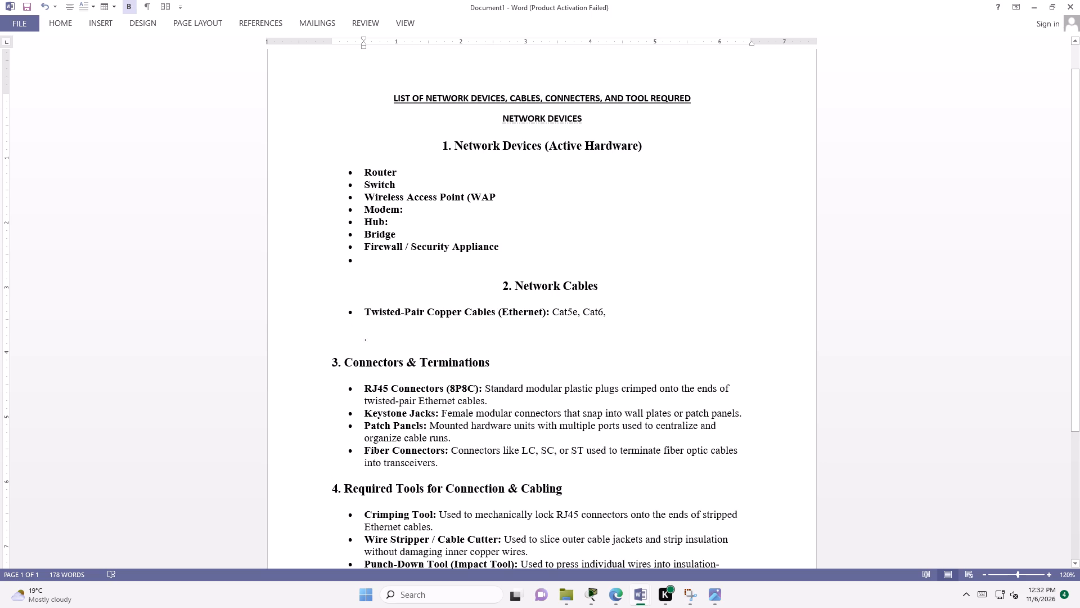
{"action": "left_click", "coordinate": [373, 337]}
{"action": "key", "text": "BackSpace"}
{"action": "key", "text": "BackSpace"}
{"action": "key", "text": "BackSpace"}
{"action": "key", "text": "BackSpace"}
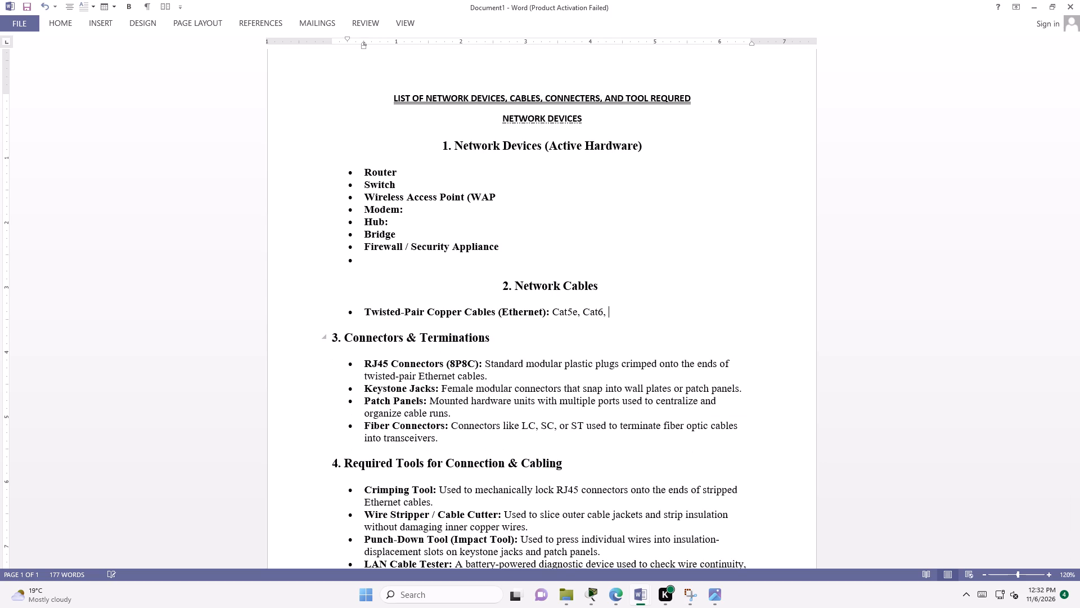
{"action": "key", "text": "BackSpace"}
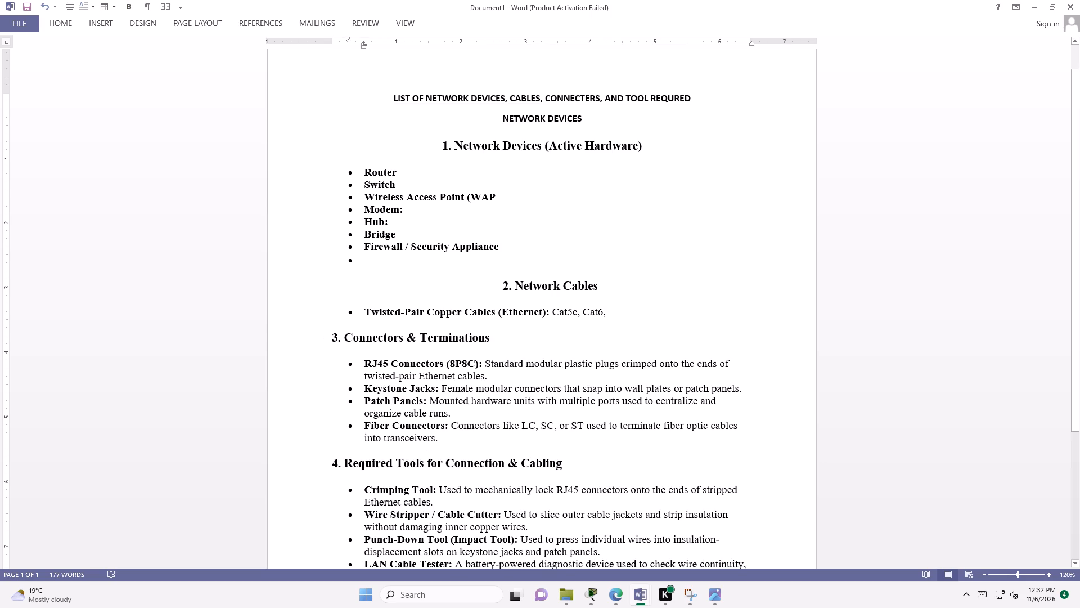
Centre the "3. Connectors & Terminations" heading.
{"action": "left_click_drag", "start_coordinate": [493, 346], "coordinate": [347, 341]}
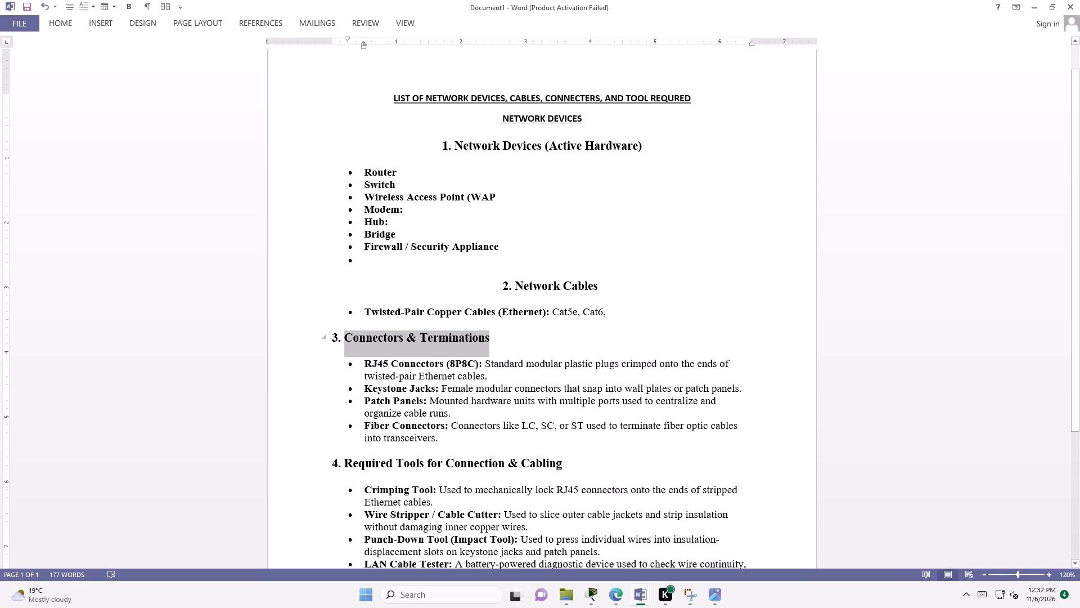
{"action": "left_click_drag", "start_coordinate": [347, 341], "coordinate": [330, 340]}
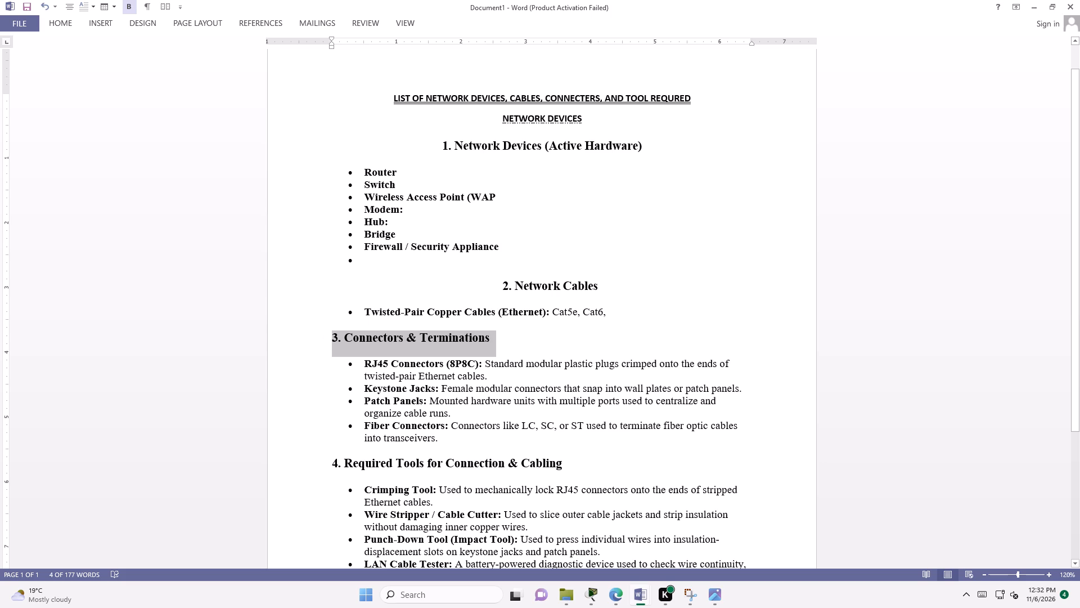
{"action": "left_click", "coordinate": [71, 23]}
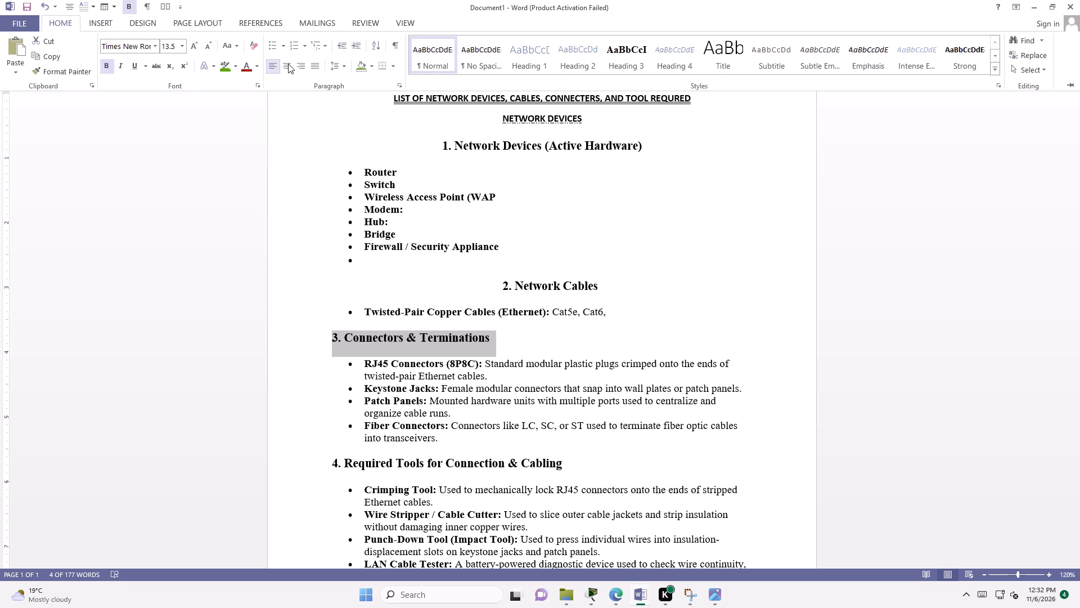
{"action": "left_click", "coordinate": [288, 64]}
{"action": "left_click", "coordinate": [470, 374]}
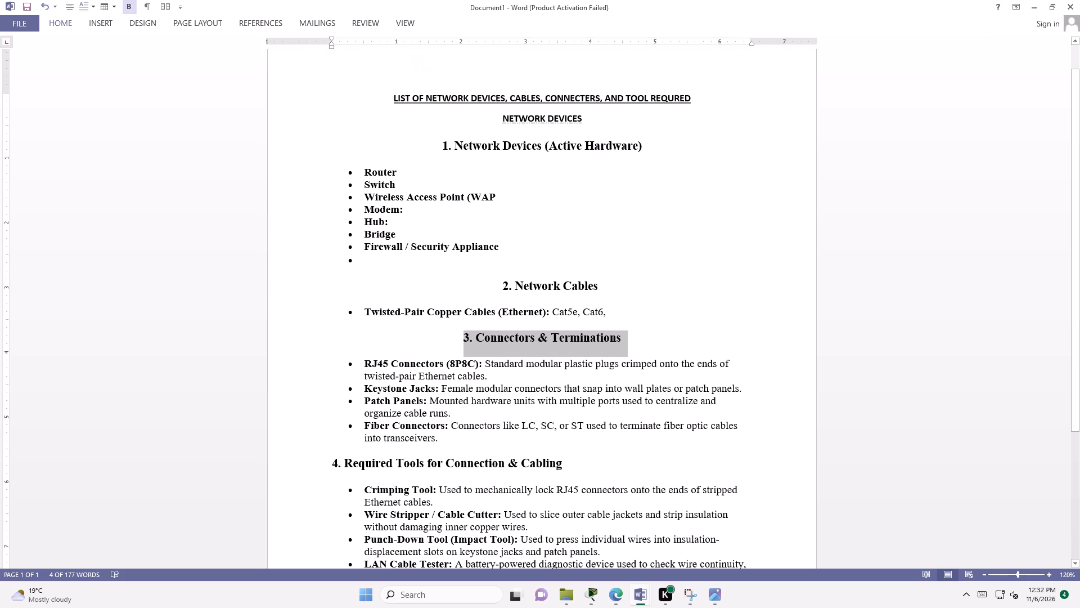
Trim the RJ45 entry to "RJ45 Connectors (8P8C" and keep Keystone Jacks on its own bullet.
{"action": "left_click_drag", "start_coordinate": [478, 364], "coordinate": [643, 381]}
{"action": "key", "text": "BackSpace"}
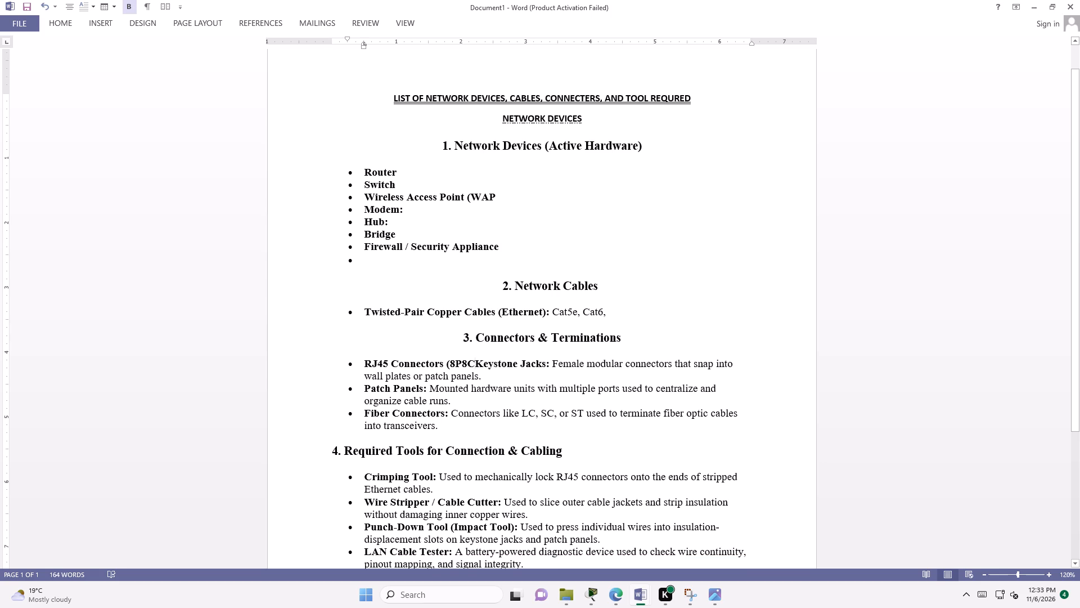
{"action": "key", "text": "Return"}
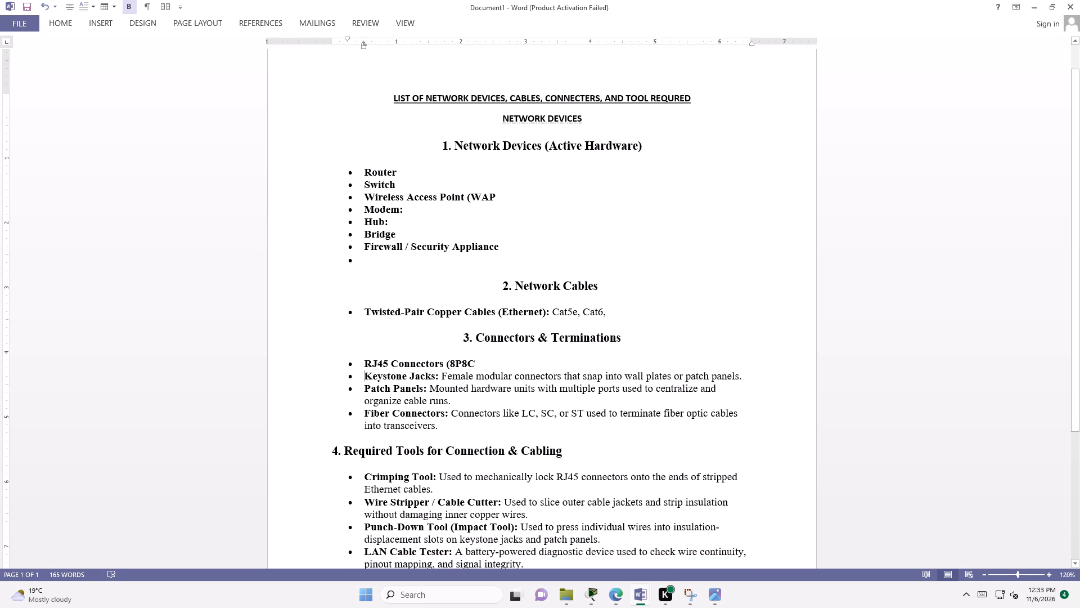
Delete the Keystone Jacks, Patch Panels and Fiber Connectors entries from the Connectors & Terminations list.
{"action": "left_click_drag", "start_coordinate": [364, 377], "coordinate": [743, 375]}
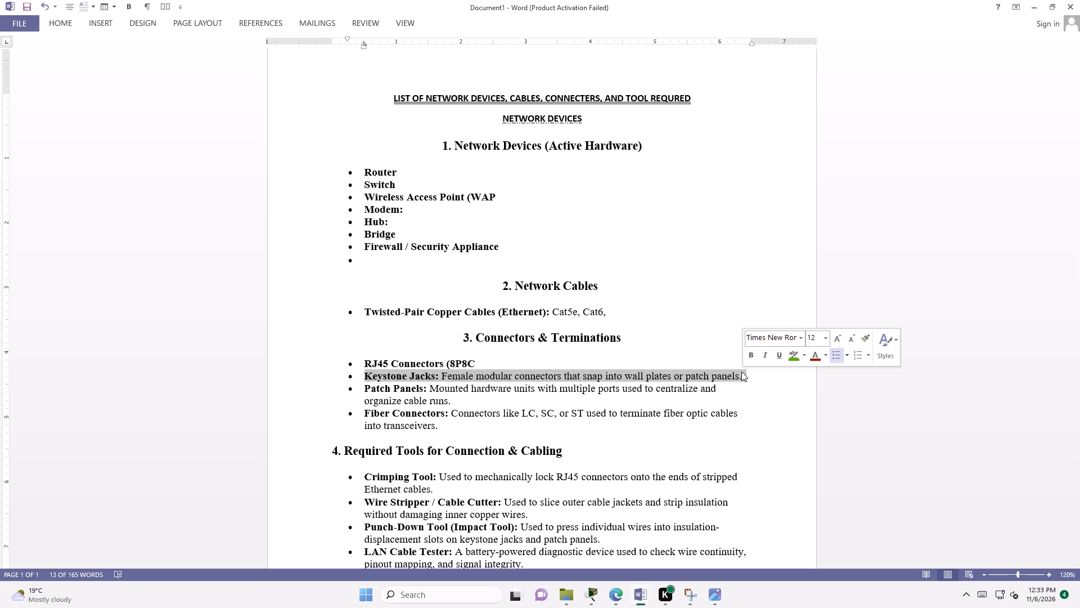
{"action": "key", "text": "BackSpace"}
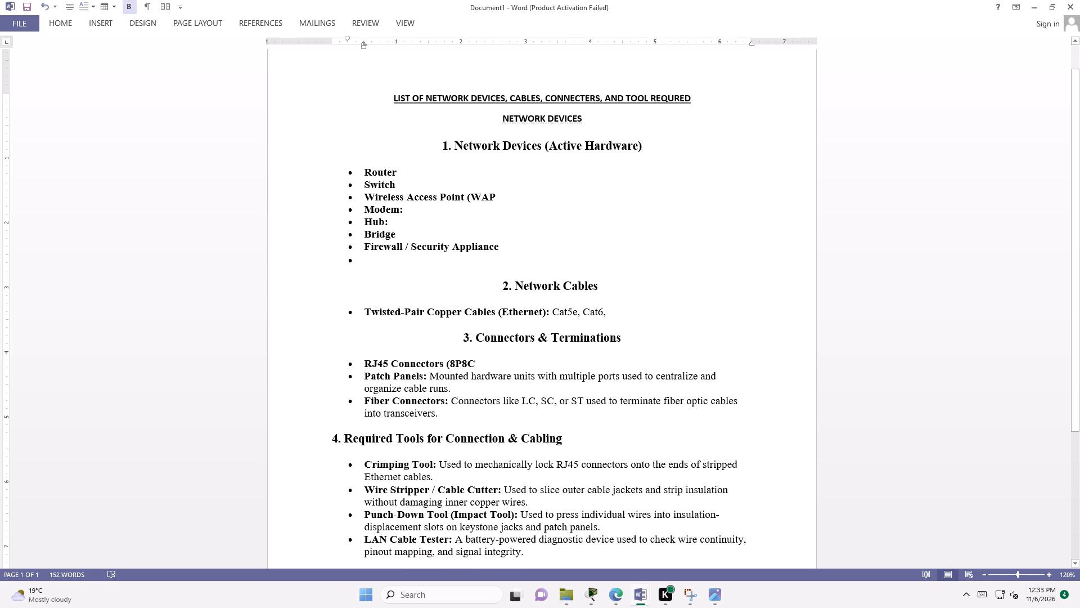
{"action": "left_click_drag", "start_coordinate": [363, 379], "coordinate": [439, 383]}
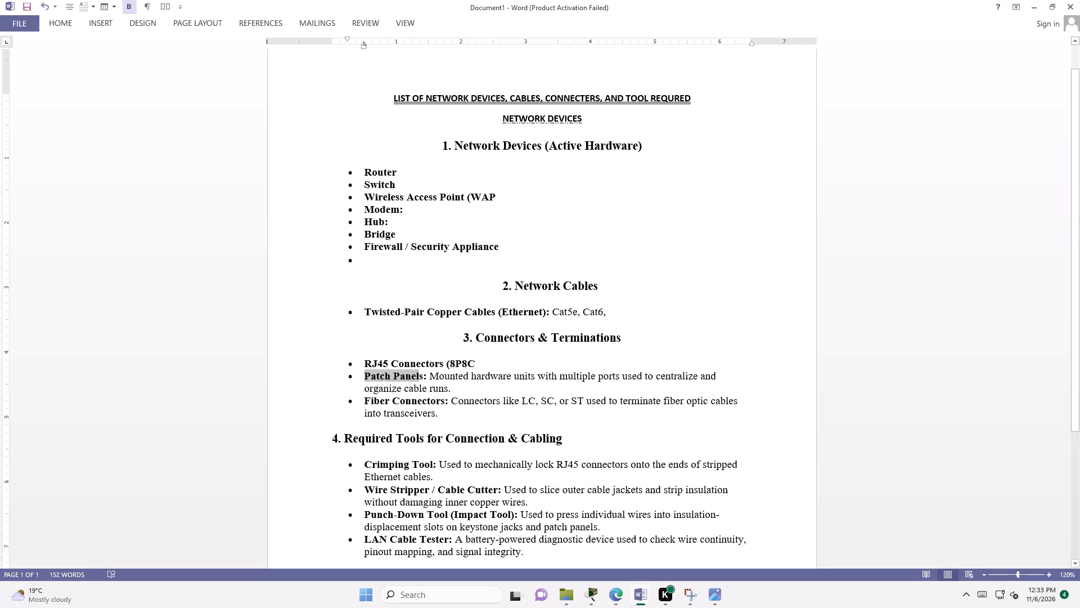
{"action": "left_click_drag", "start_coordinate": [439, 383], "coordinate": [621, 387]}
{"action": "key", "text": "BackSpace"}
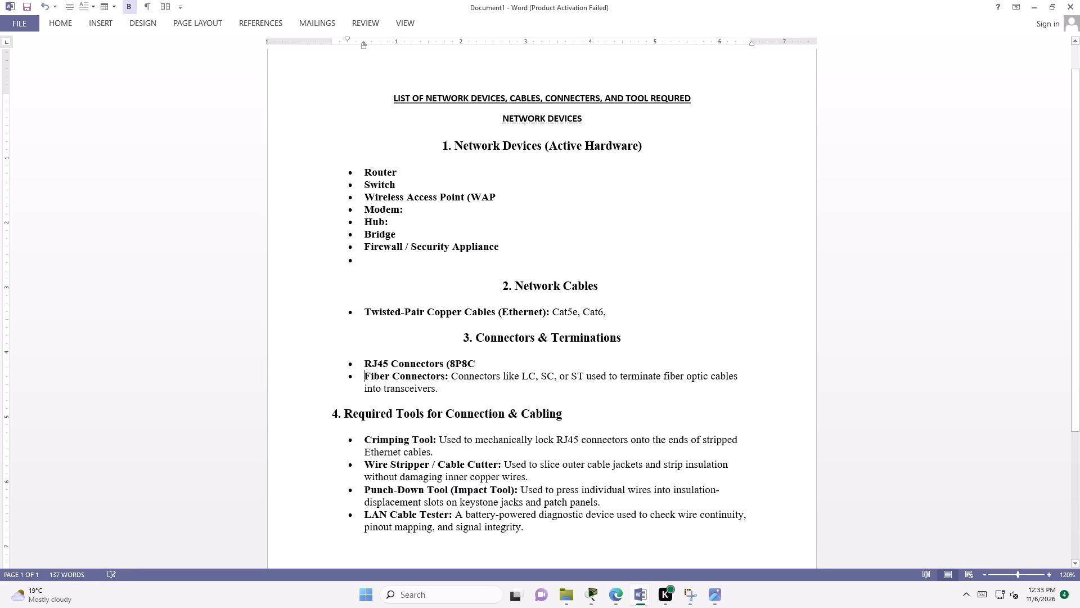
{"action": "left_click_drag", "start_coordinate": [363, 377], "coordinate": [405, 378]}
{"action": "left_click_drag", "start_coordinate": [405, 378], "coordinate": [611, 386]}
{"action": "key", "text": "BackSpace"}
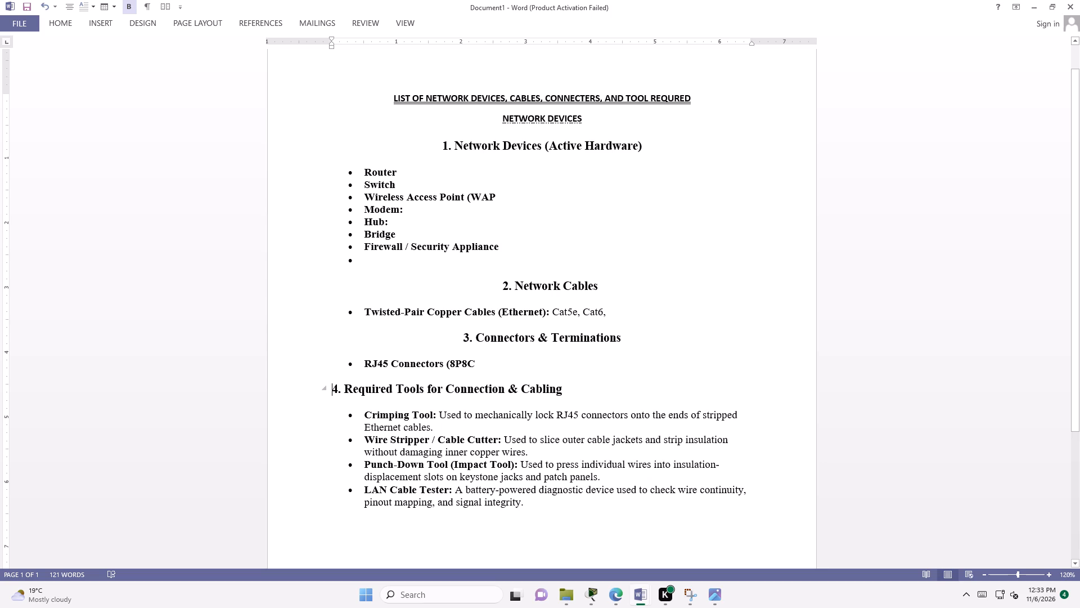
Centre the "4. Required Tools for Connection & Cabling" heading.
{"action": "left_click_drag", "start_coordinate": [574, 388], "coordinate": [332, 387]}
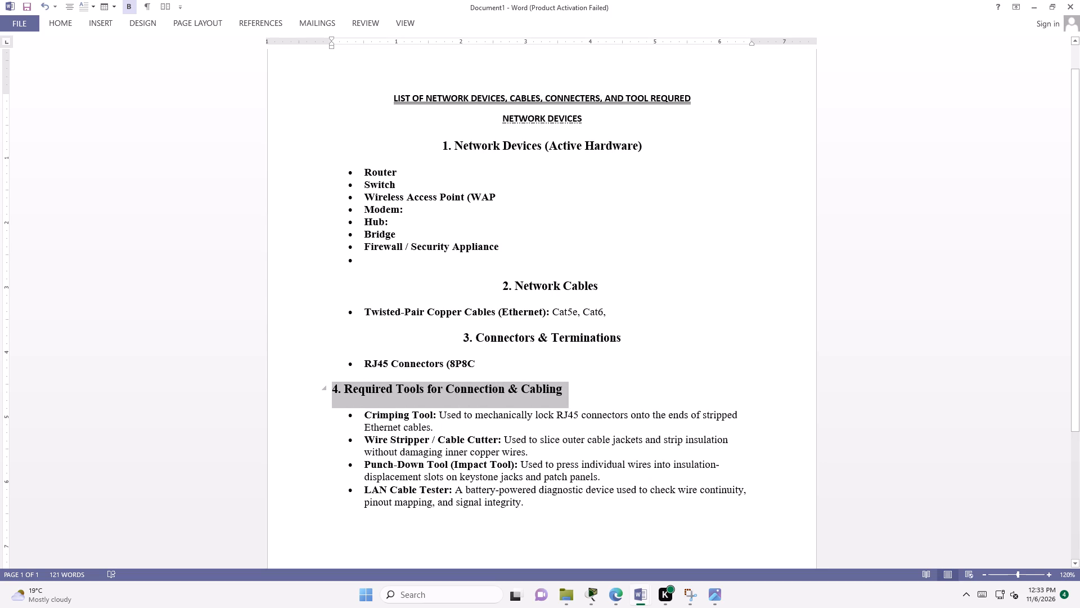
{"action": "left_click_drag", "start_coordinate": [332, 387], "coordinate": [331, 389]}
{"action": "right_click", "coordinate": [421, 395]}
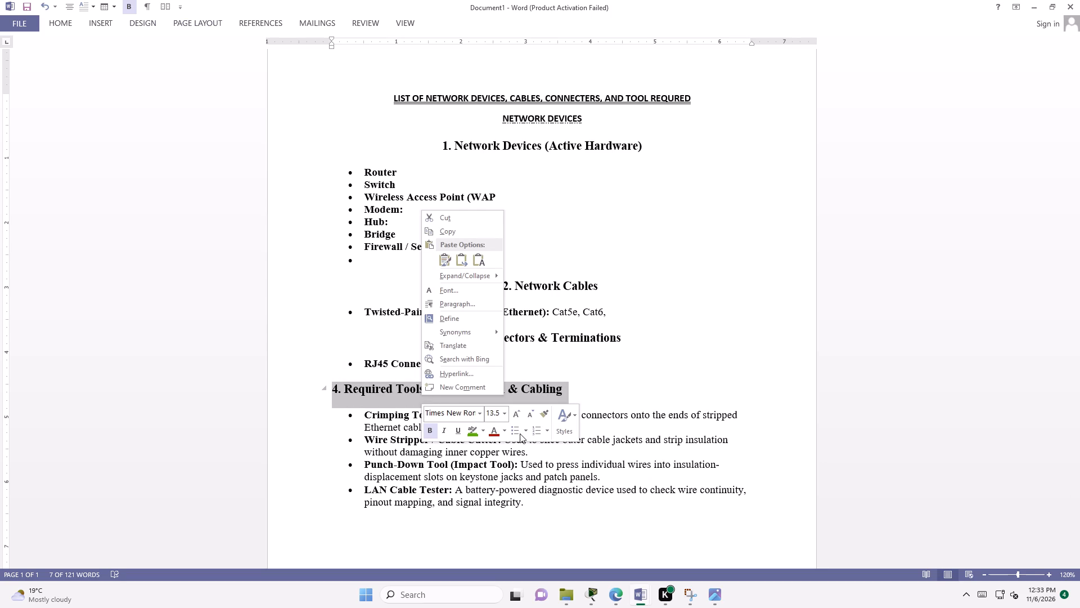
{"action": "left_click", "coordinate": [65, 25]}
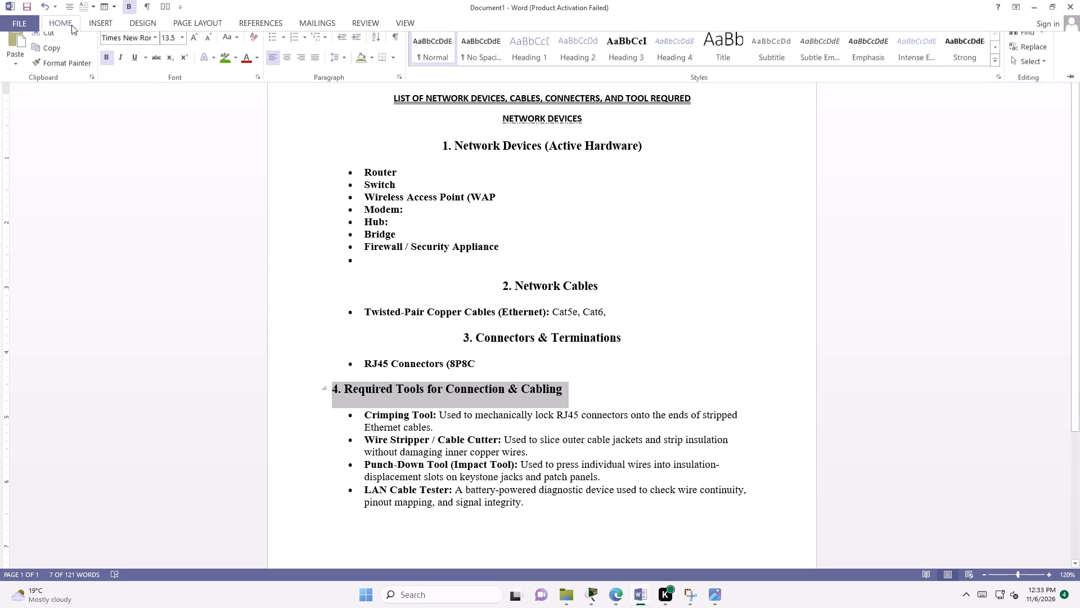
{"action": "left_click", "coordinate": [281, 67]}
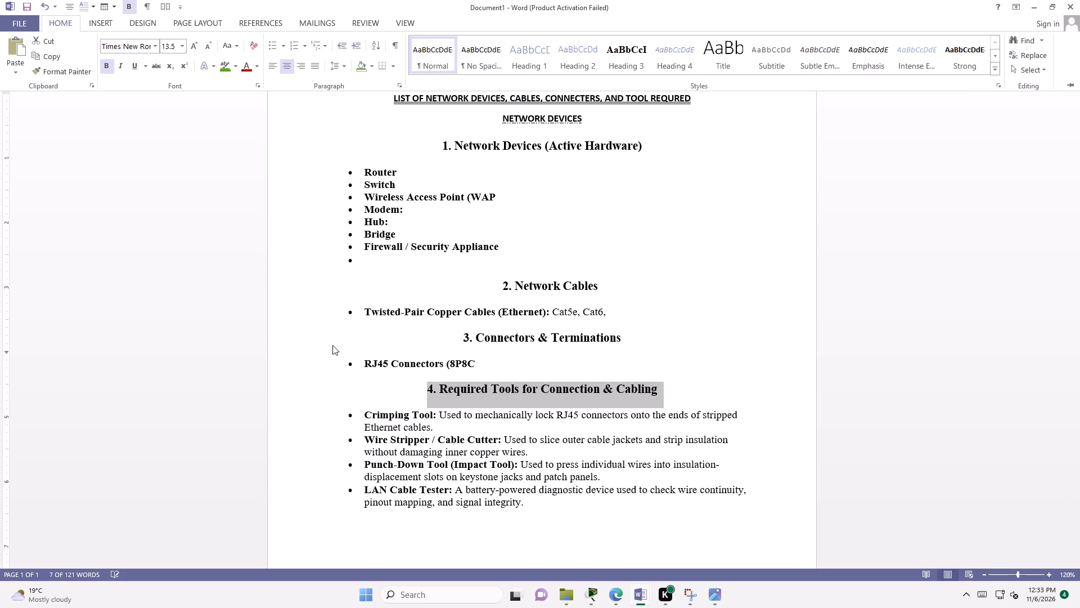
{"action": "left_click", "coordinate": [421, 416]}
Trim the first two tool entries to "Crimping Tool" and "Wire Stripper / Cable Cutter", each on its own bullet with no blank lines.
{"action": "left_click_drag", "start_coordinate": [434, 414], "coordinate": [455, 415]}
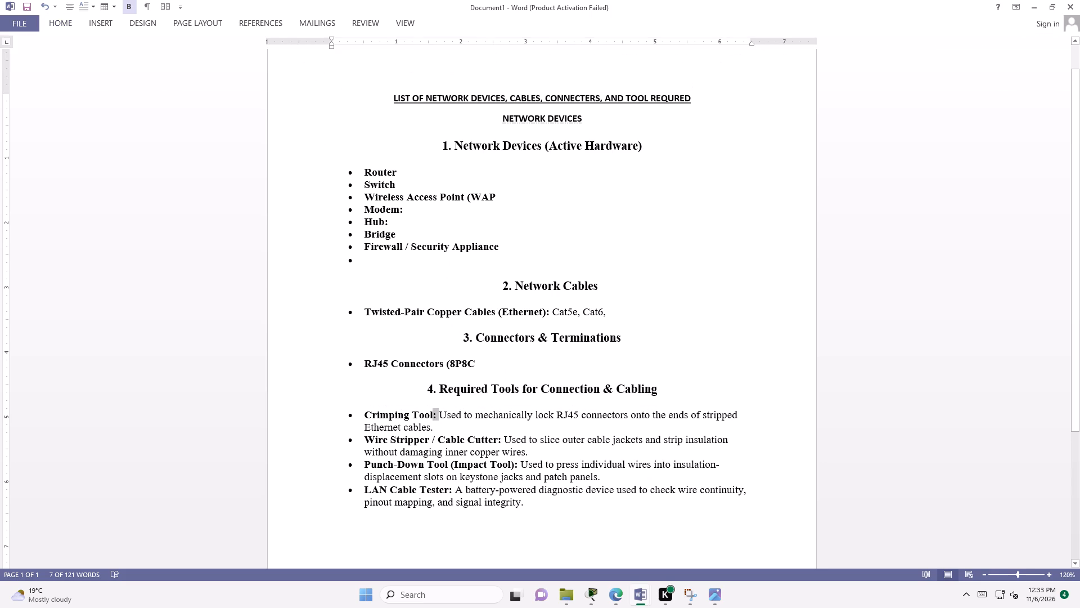
{"action": "left_click_drag", "start_coordinate": [455, 415], "coordinate": [706, 428]}
{"action": "key", "text": "BackSpace"}
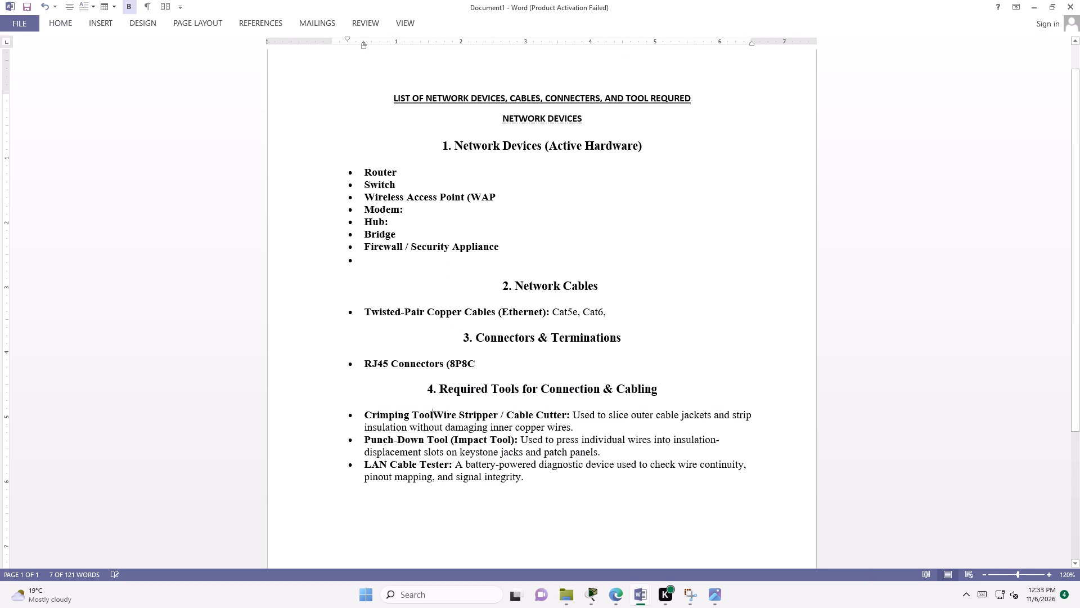
{"action": "key", "text": "Return"}
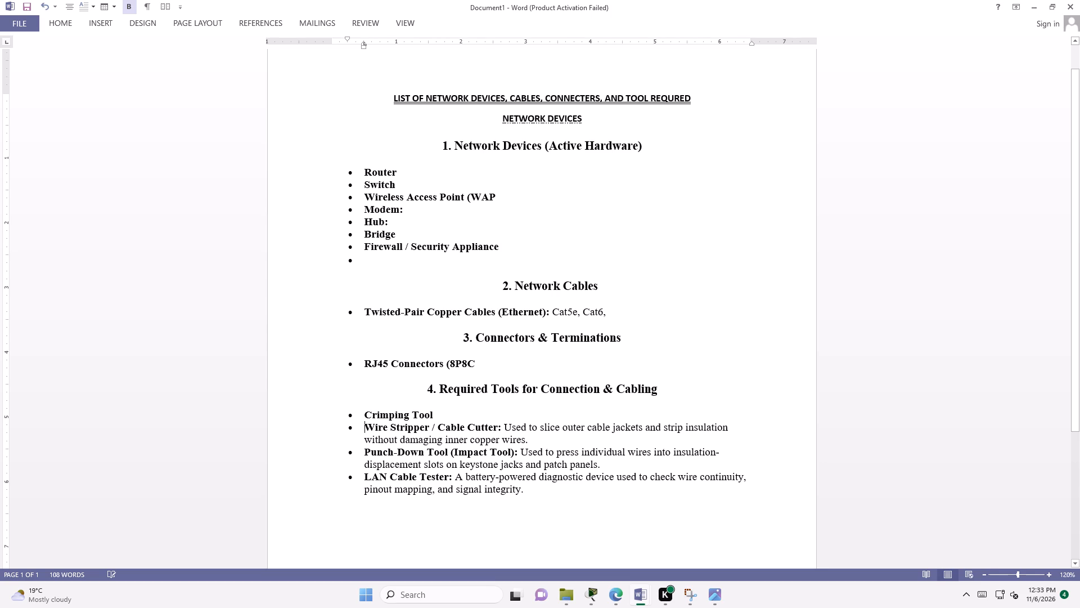
{"action": "left_click_drag", "start_coordinate": [498, 428], "coordinate": [709, 441]}
{"action": "key", "text": "BackSpace"}
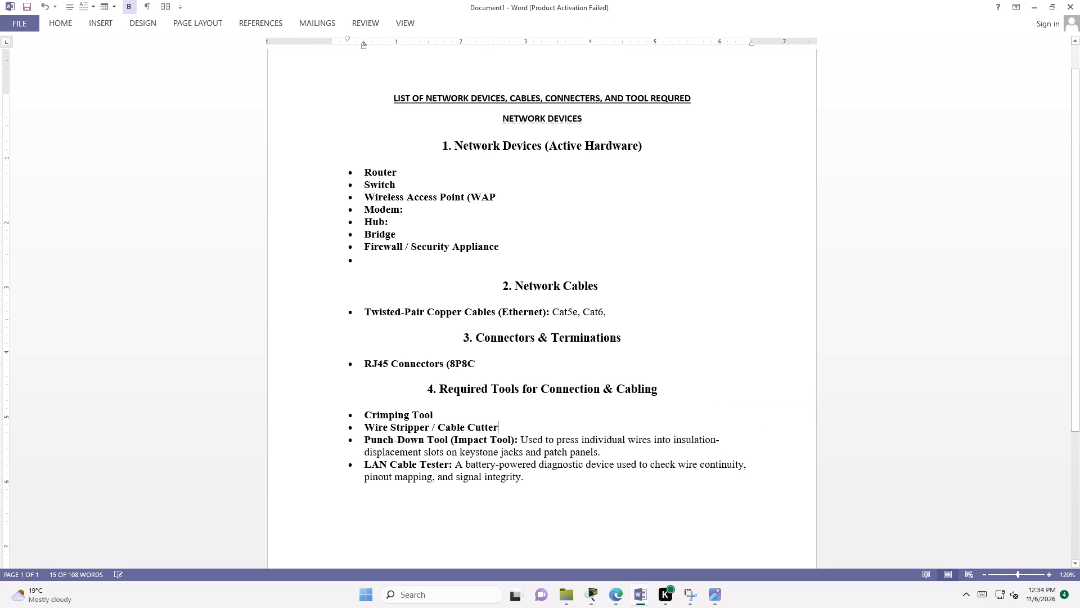
{"action": "key", "text": "Return"}
{"action": "key", "text": "BackSpace"}
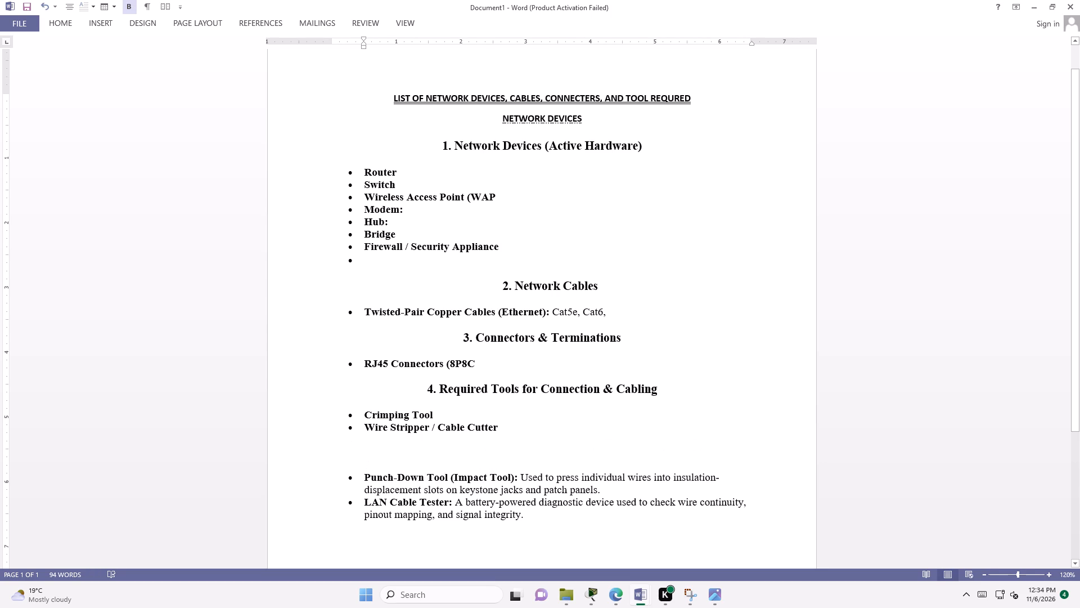
{"action": "key", "text": "BackSpace"}
{"action": "key", "text": "BackSpace"}
{"action": "key", "text": "BackSpace"}
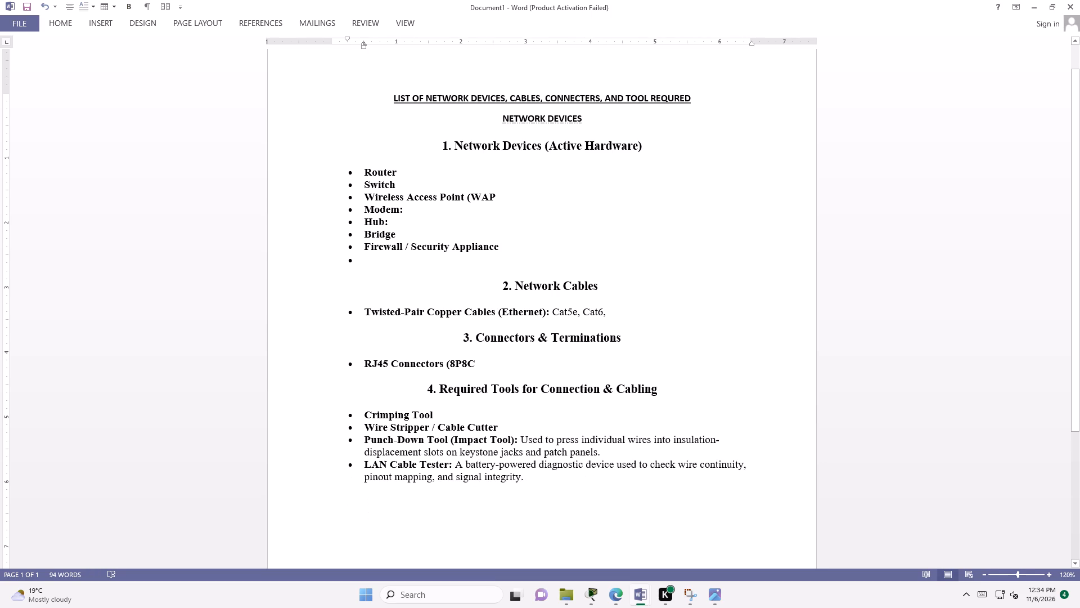
Trim the last two tool entries to "Punch-Down Tool (Impact Tool" and "LAN Cable Tester", each on its own bullet.
{"action": "left_click_drag", "start_coordinate": [519, 441], "coordinate": [650, 451]}
{"action": "key", "text": "BackSpace"}
{"action": "key", "text": "Return"}
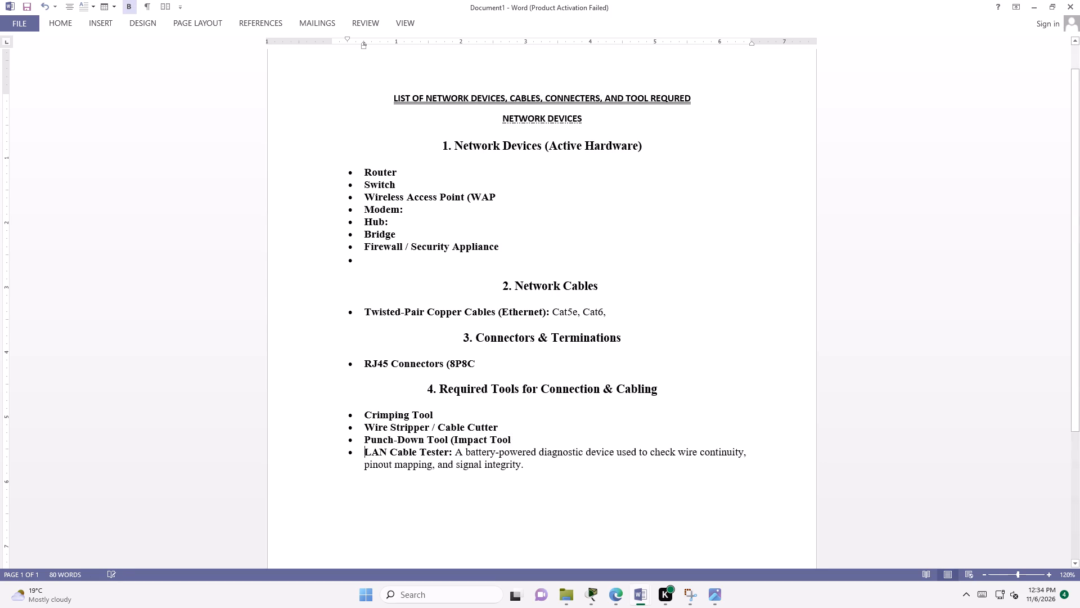
{"action": "left_click_drag", "start_coordinate": [448, 453], "coordinate": [622, 478]}
{"action": "key", "text": "BackSpace"}
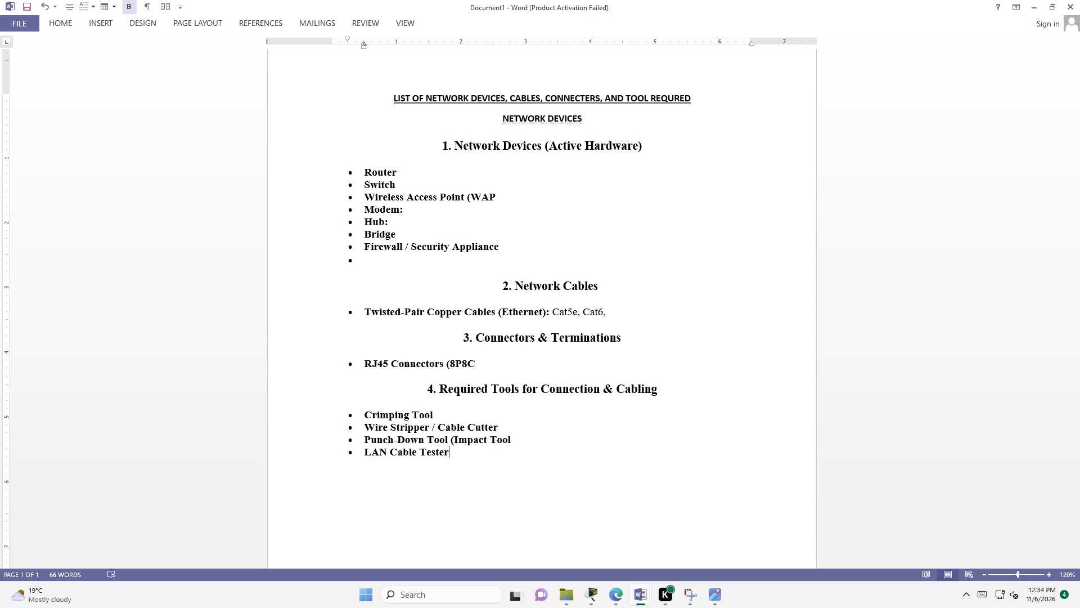
Remove the bold formatting from the bulleted items under all four section headings.
{"action": "left_click_drag", "start_coordinate": [513, 245], "coordinate": [479, 249]}
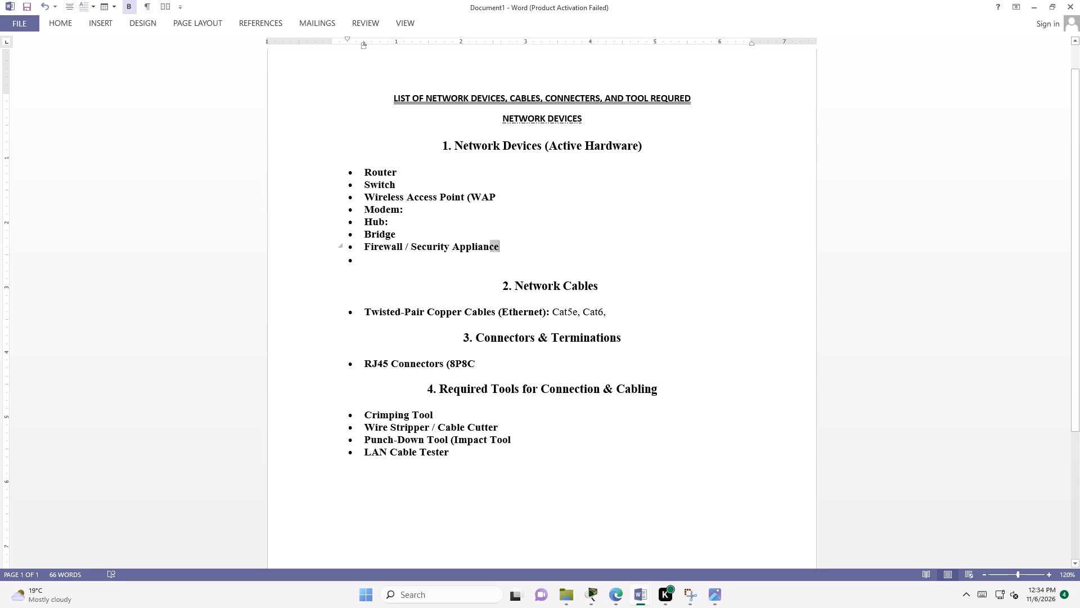
{"action": "left_click_drag", "start_coordinate": [479, 249], "coordinate": [350, 173]}
{"action": "left_click", "coordinate": [359, 155]}
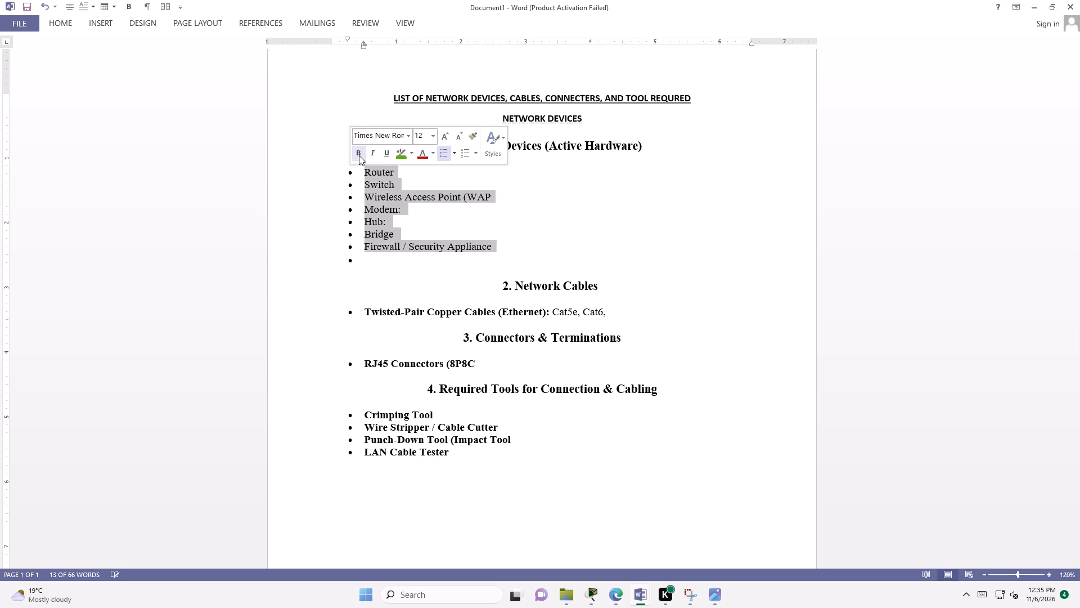
{"action": "left_click", "coordinate": [566, 218]}
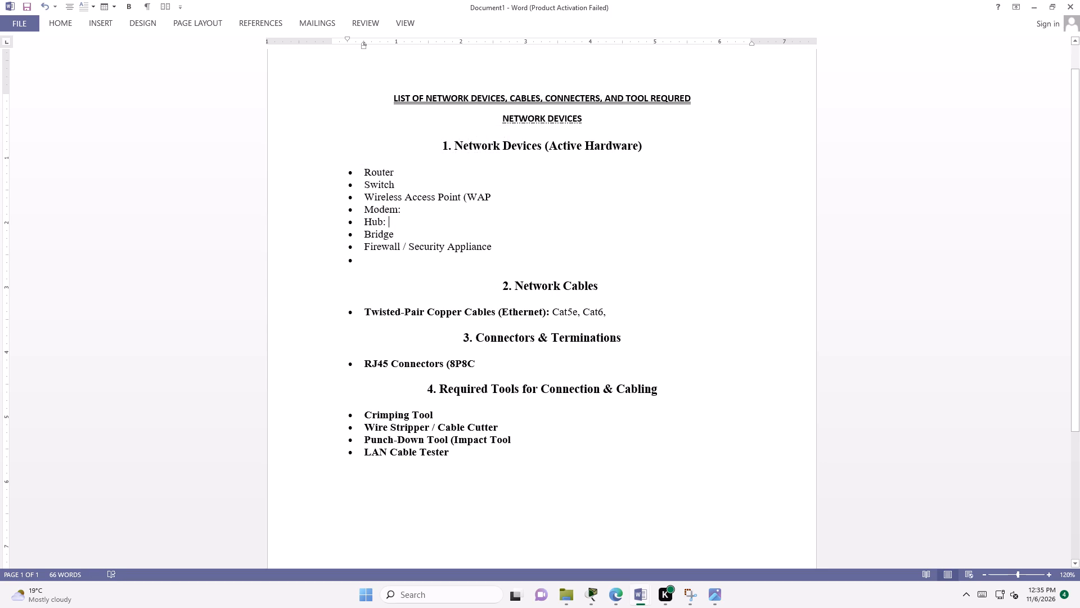
{"action": "left_click_drag", "start_coordinate": [608, 311], "coordinate": [357, 315]}
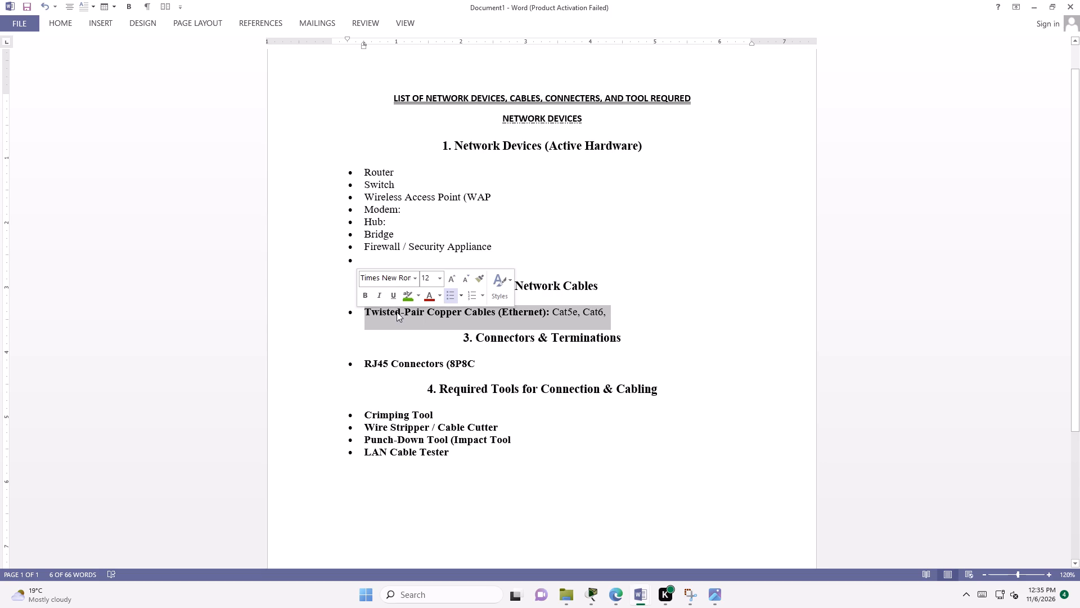
{"action": "left_click", "coordinate": [370, 295]}
{"action": "left_click_drag", "start_coordinate": [559, 366], "coordinate": [487, 367]}
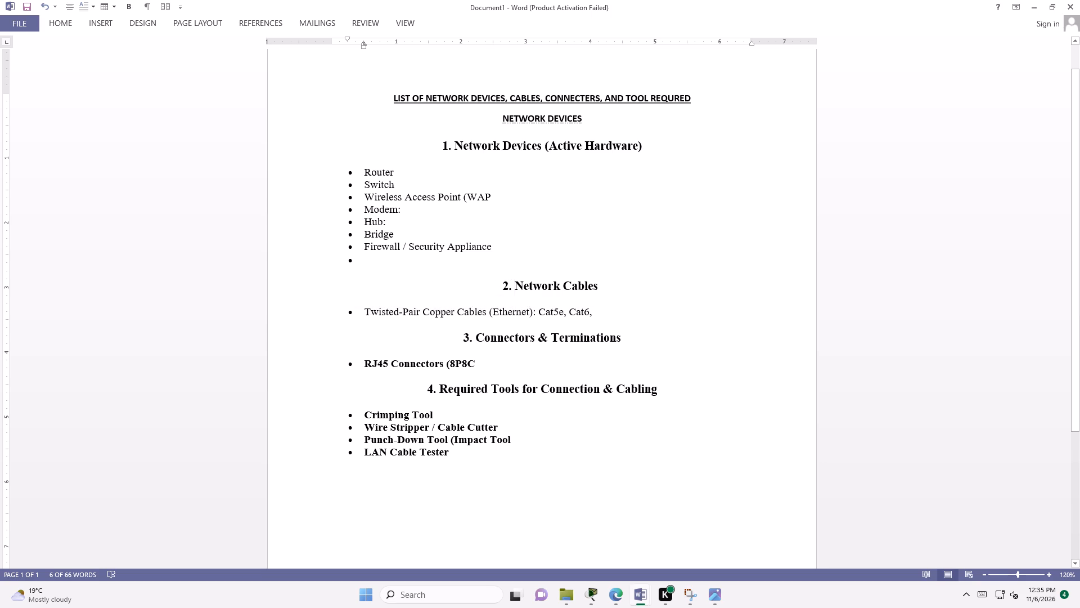
{"action": "left_click_drag", "start_coordinate": [487, 367], "coordinate": [366, 362]}
{"action": "left_click", "coordinate": [379, 344]}
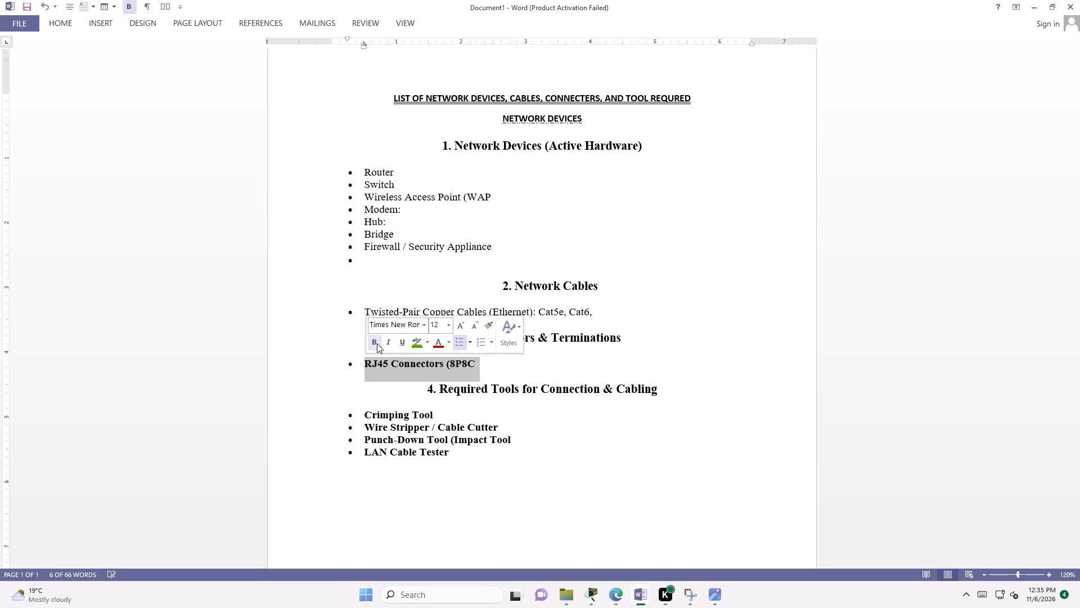
{"action": "left_click_drag", "start_coordinate": [505, 460], "coordinate": [420, 457]}
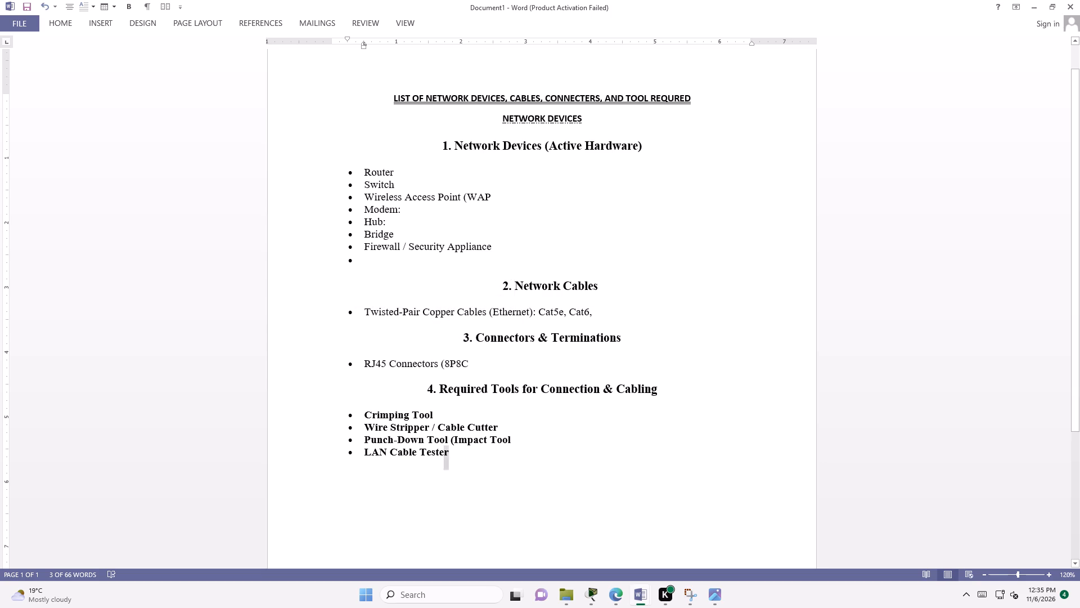
{"action": "left_click_drag", "start_coordinate": [420, 457], "coordinate": [363, 417]}
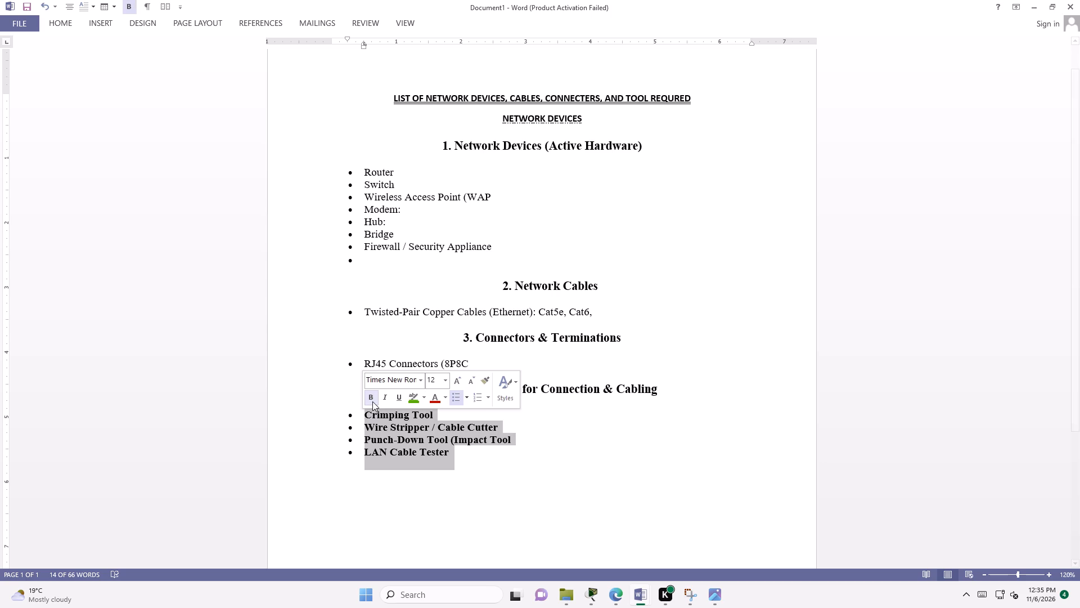
{"action": "left_click", "coordinate": [372, 401]}
{"action": "left_click_drag", "start_coordinate": [654, 512], "coordinate": [651, 500]}
Underline the "4. Required Tools for Connection & Cabling", "3. Connectors & Terminations" and "Network Devices (Active Hardware)" headings.
{"action": "left_click_drag", "start_coordinate": [659, 393], "coordinate": [586, 396]}
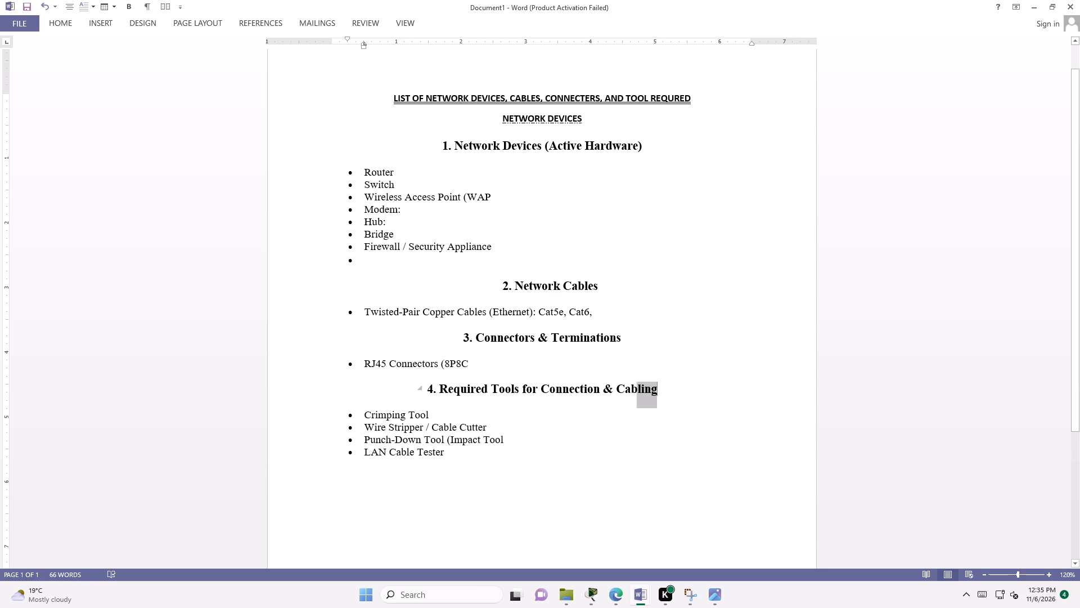
{"action": "left_click_drag", "start_coordinate": [586, 396], "coordinate": [430, 405]}
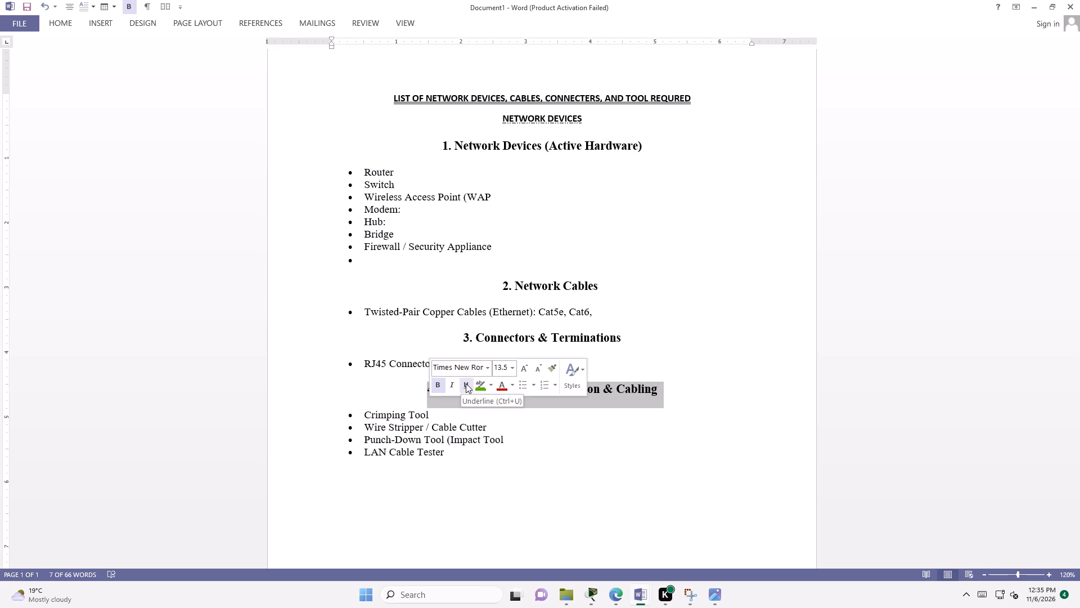
{"action": "left_click", "coordinate": [466, 383]}
{"action": "left_click_drag", "start_coordinate": [641, 342], "coordinate": [499, 344]}
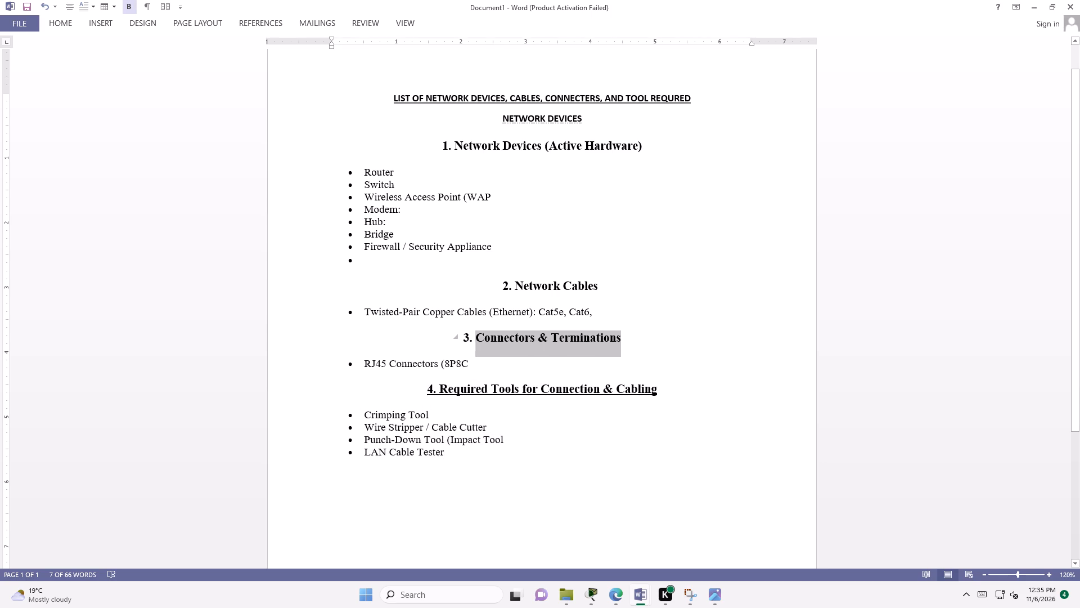
{"action": "left_click_drag", "start_coordinate": [499, 344], "coordinate": [463, 340]}
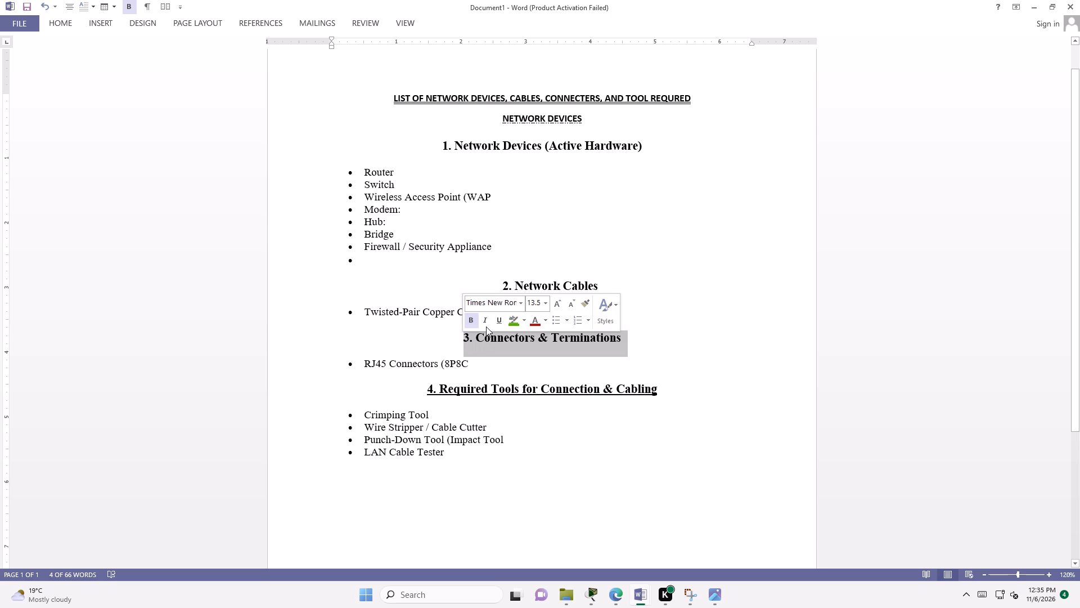
{"action": "left_click", "coordinate": [494, 321]}
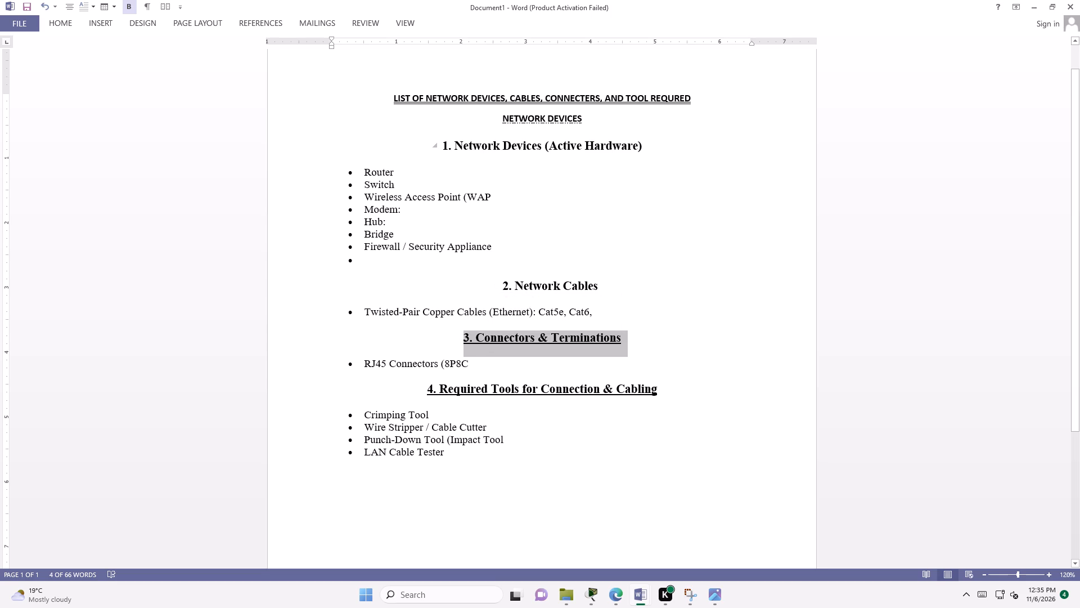
{"action": "left_click_drag", "start_coordinate": [659, 145], "coordinate": [452, 160]}
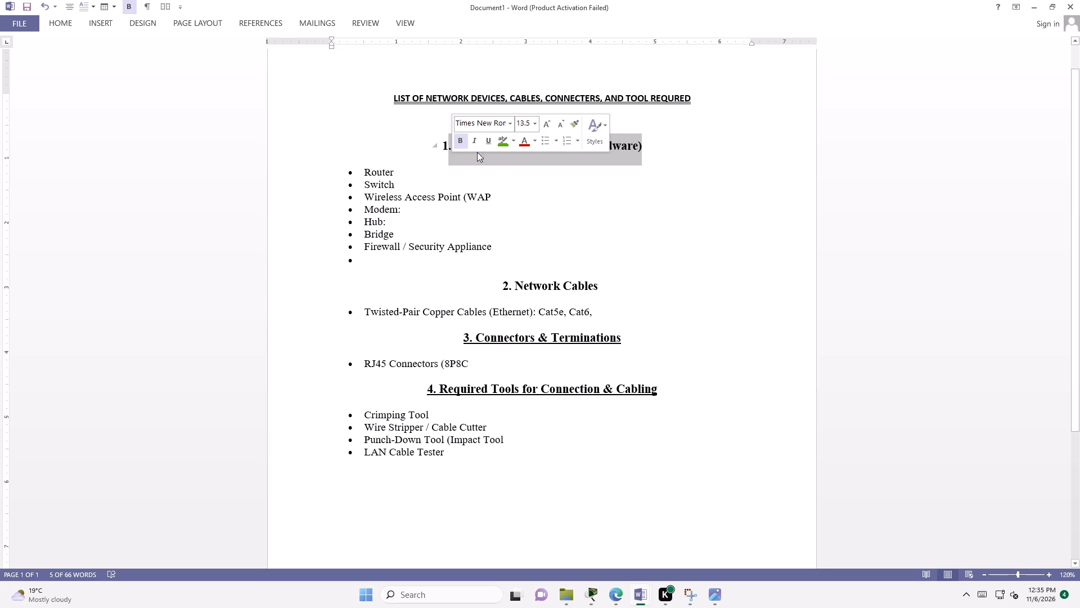
{"action": "left_click", "coordinate": [484, 142]}
{"action": "left_click", "coordinate": [571, 205]}
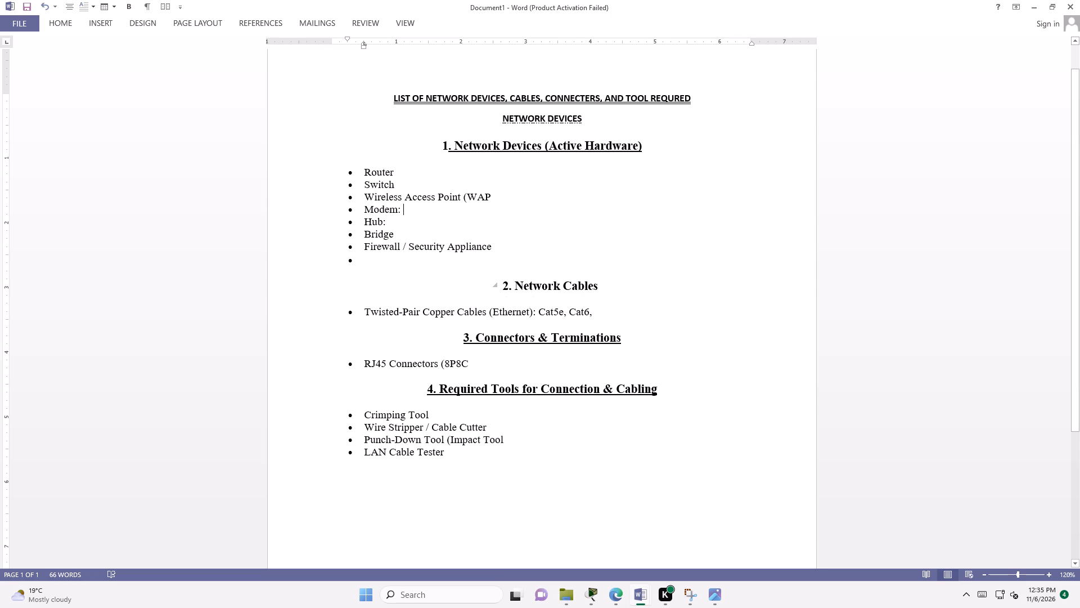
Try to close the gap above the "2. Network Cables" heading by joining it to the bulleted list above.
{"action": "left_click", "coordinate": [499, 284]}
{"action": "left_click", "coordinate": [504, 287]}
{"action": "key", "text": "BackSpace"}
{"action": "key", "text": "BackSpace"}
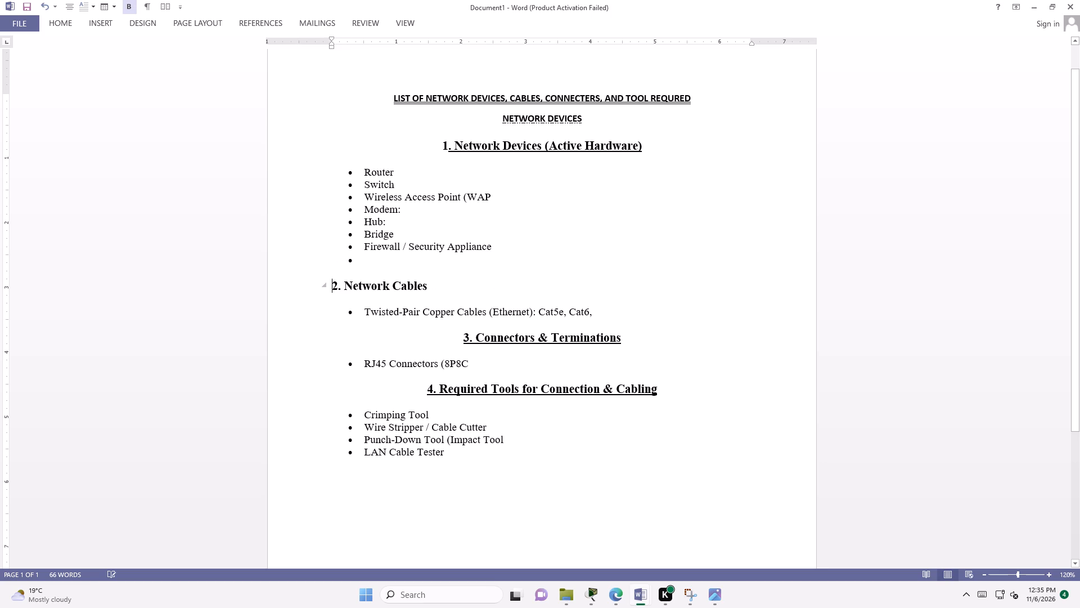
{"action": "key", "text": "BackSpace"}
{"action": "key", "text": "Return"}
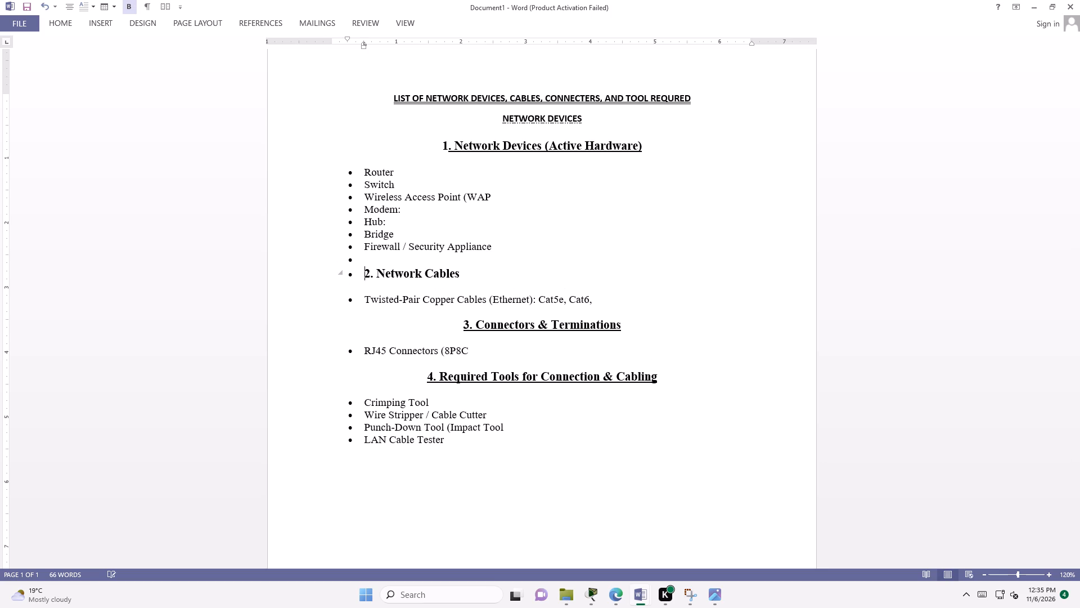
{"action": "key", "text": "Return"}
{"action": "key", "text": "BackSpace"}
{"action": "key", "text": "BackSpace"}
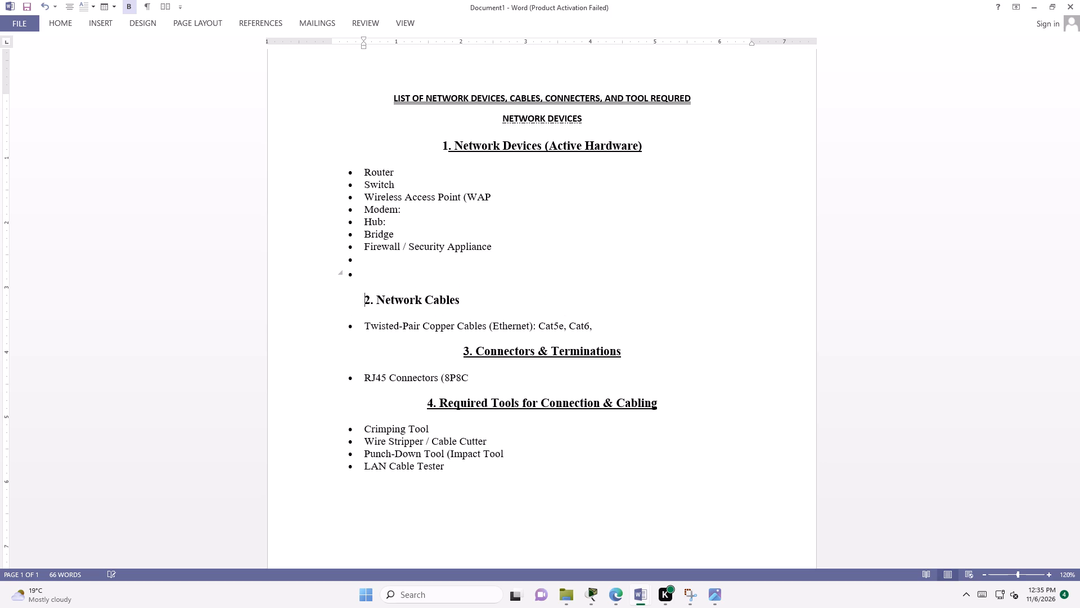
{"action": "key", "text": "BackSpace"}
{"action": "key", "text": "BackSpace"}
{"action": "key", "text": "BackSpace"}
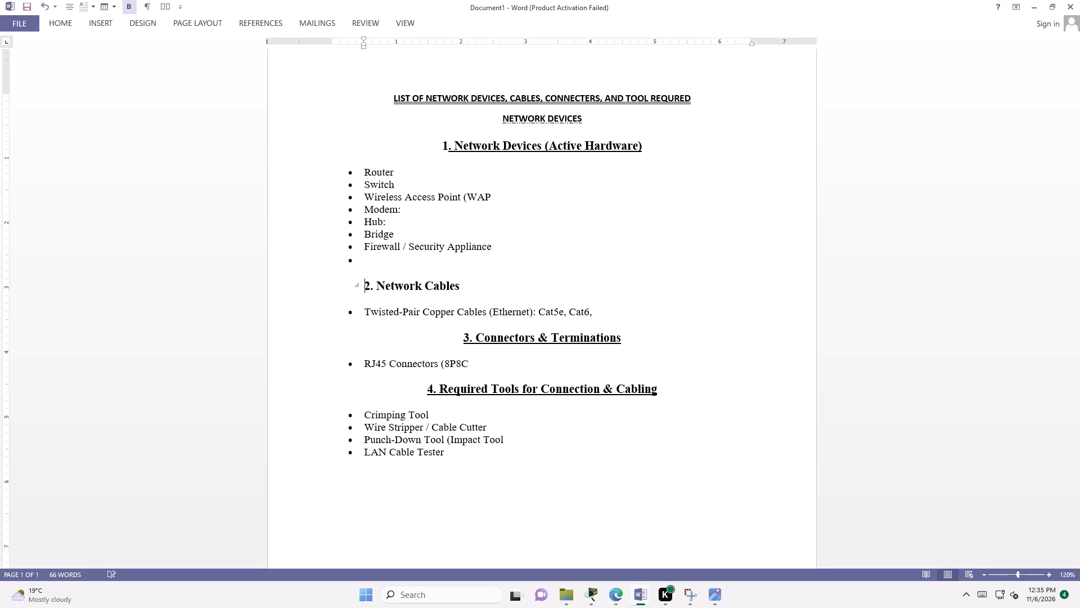
Center the "2. Network Cables" heading.
{"action": "left_click_drag", "start_coordinate": [469, 287], "coordinate": [359, 284]}
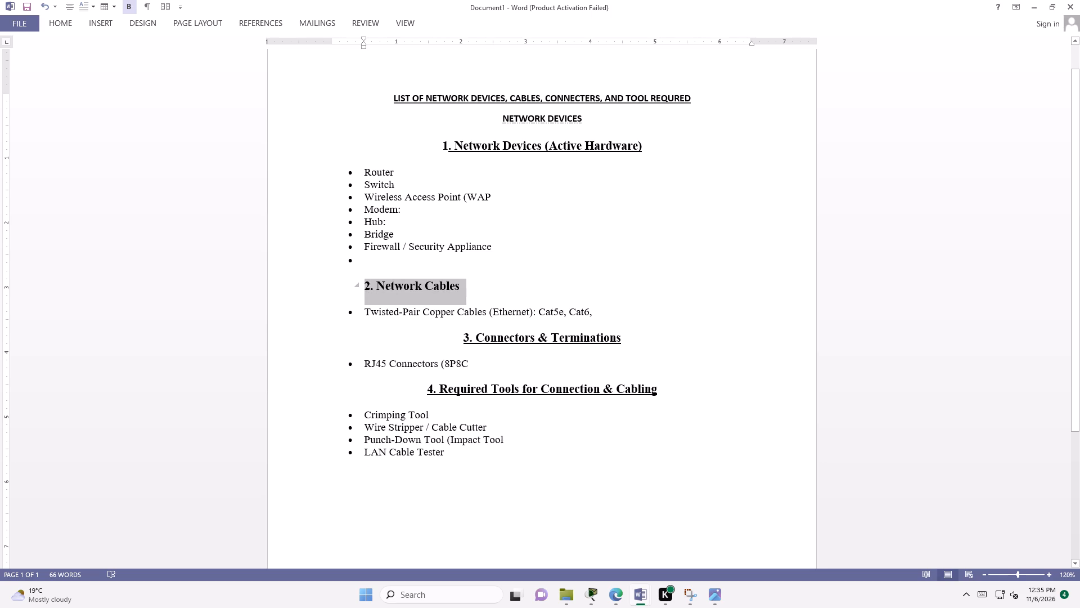
{"action": "left_click", "coordinate": [57, 27]}
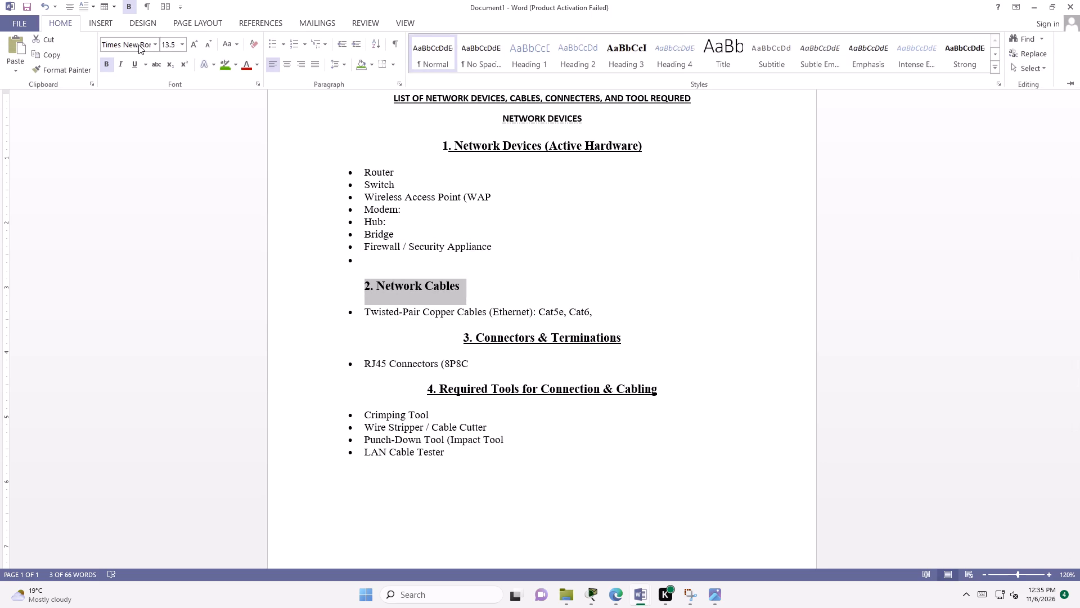
{"action": "left_click", "coordinate": [290, 68]}
{"action": "left_click", "coordinate": [688, 187]}
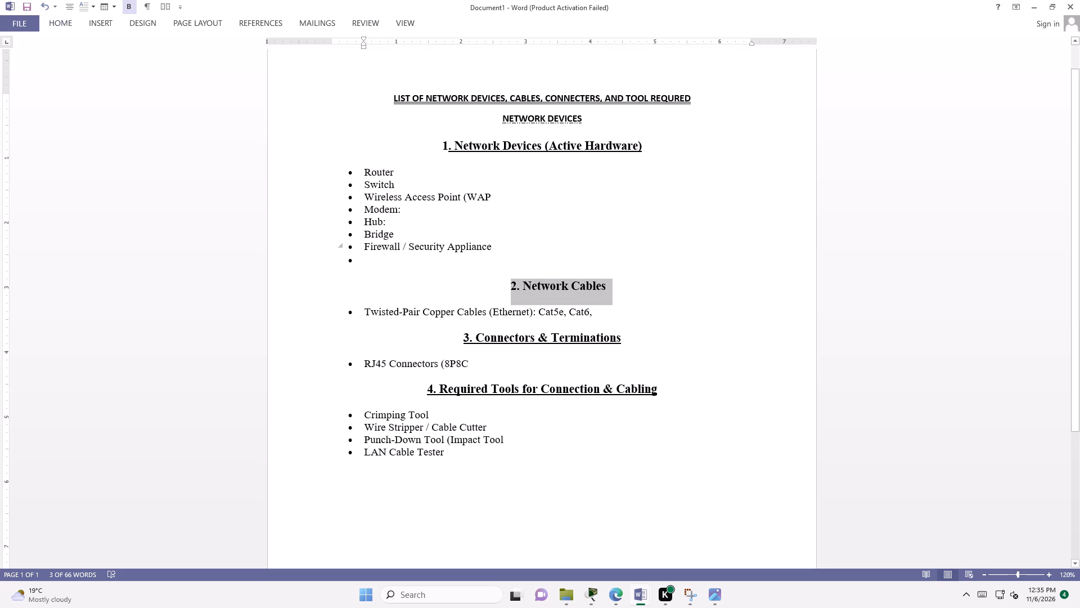
Delete the Wireless Access Point, Modem, Hub and Bridge bullets from the Network Devices (Active Hardware) list.
{"action": "left_click_drag", "start_coordinate": [496, 196], "coordinate": [393, 204]}
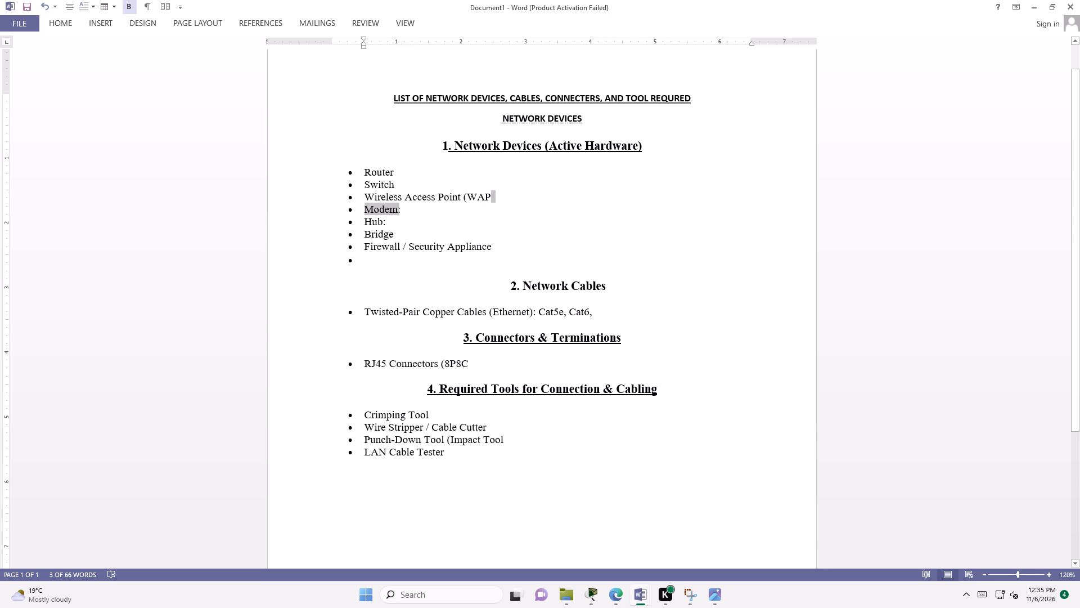
{"action": "left_click_drag", "start_coordinate": [393, 204], "coordinate": [354, 195]}
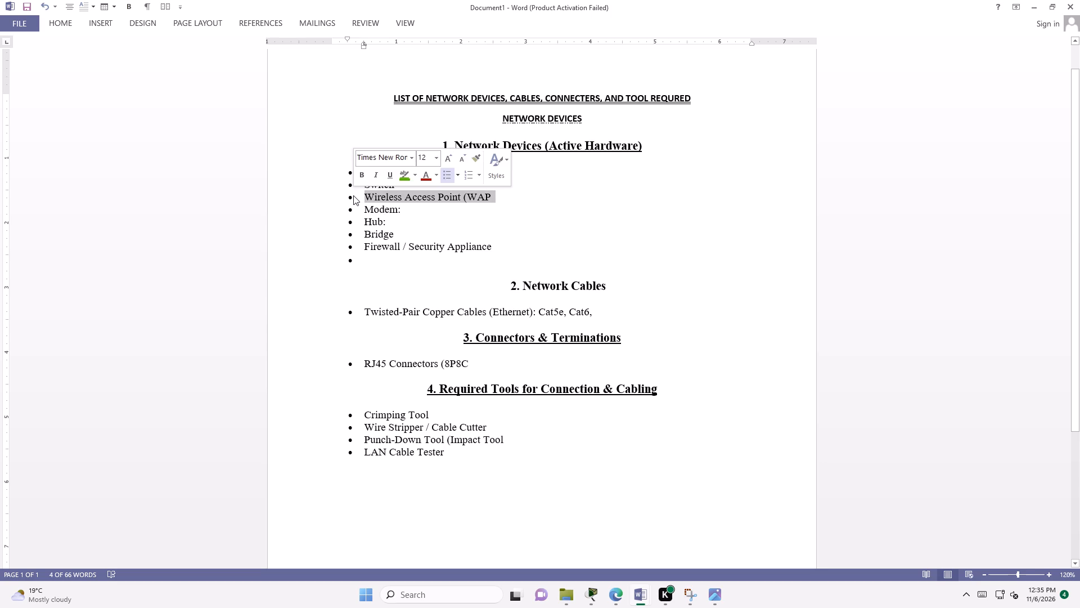
{"action": "key", "text": "BackSpace"}
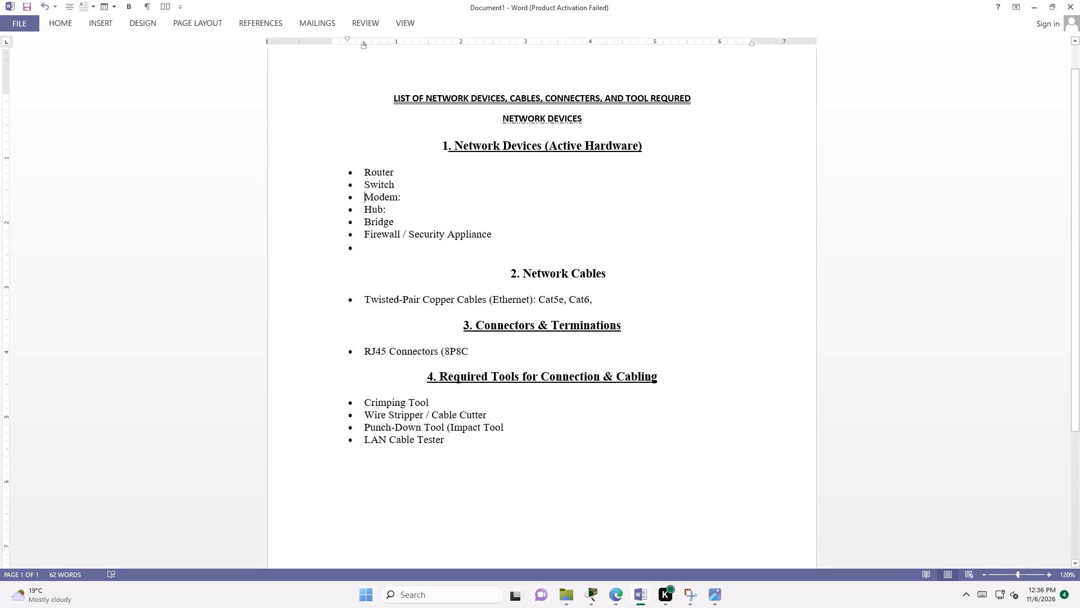
{"action": "left_click_drag", "start_coordinate": [408, 202], "coordinate": [348, 195]}
{"action": "key", "text": "BackSpace"}
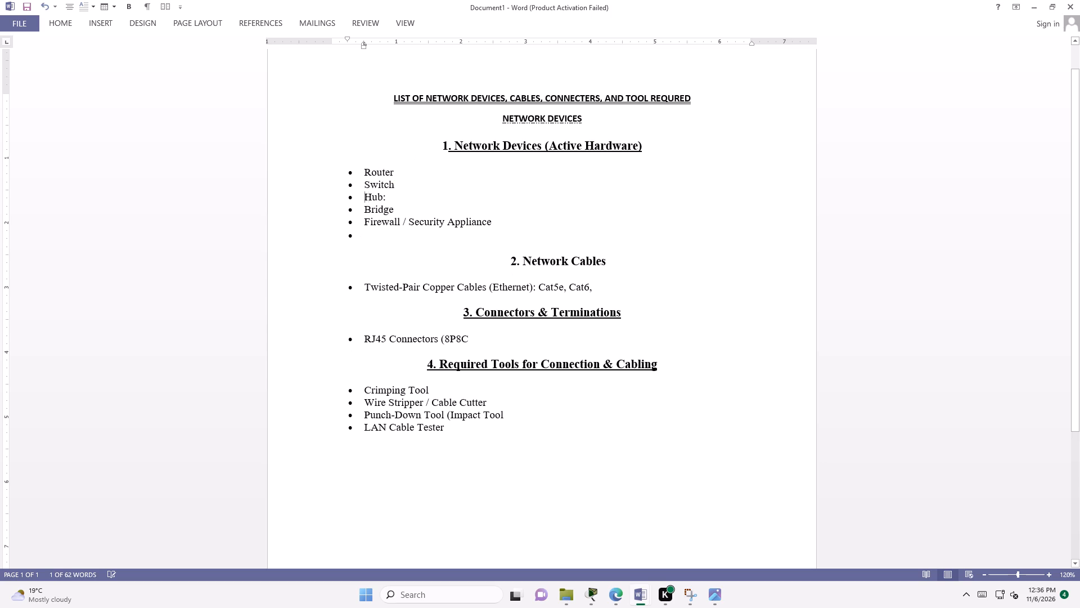
{"action": "left_click_drag", "start_coordinate": [387, 200], "coordinate": [358, 193]}
{"action": "key", "text": "BackSpace"}
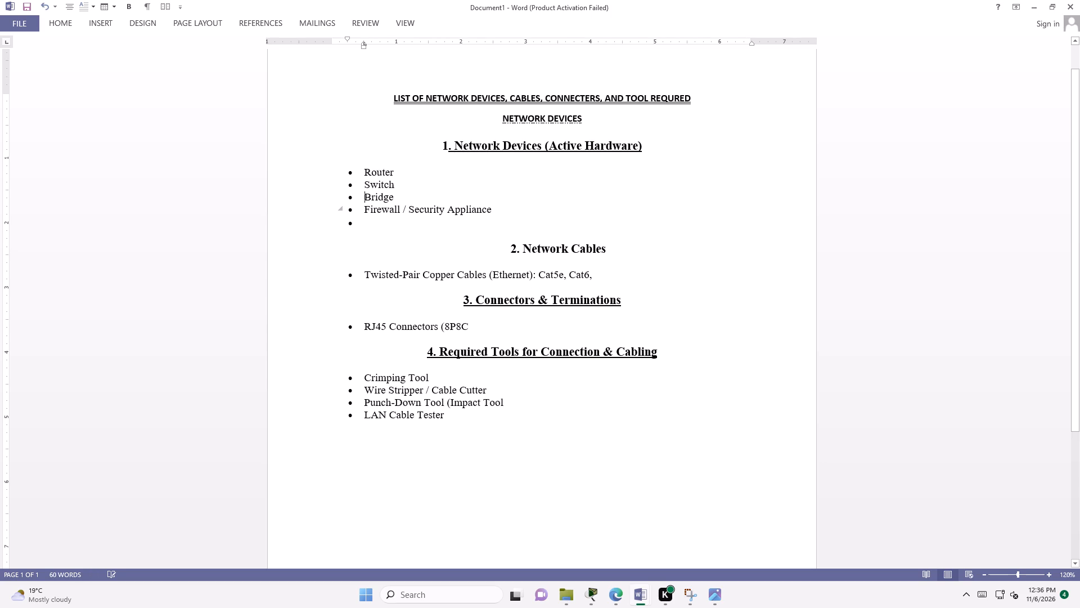
{"action": "left_click_drag", "start_coordinate": [398, 195], "coordinate": [357, 191]}
{"action": "key", "text": "BackSpace"}
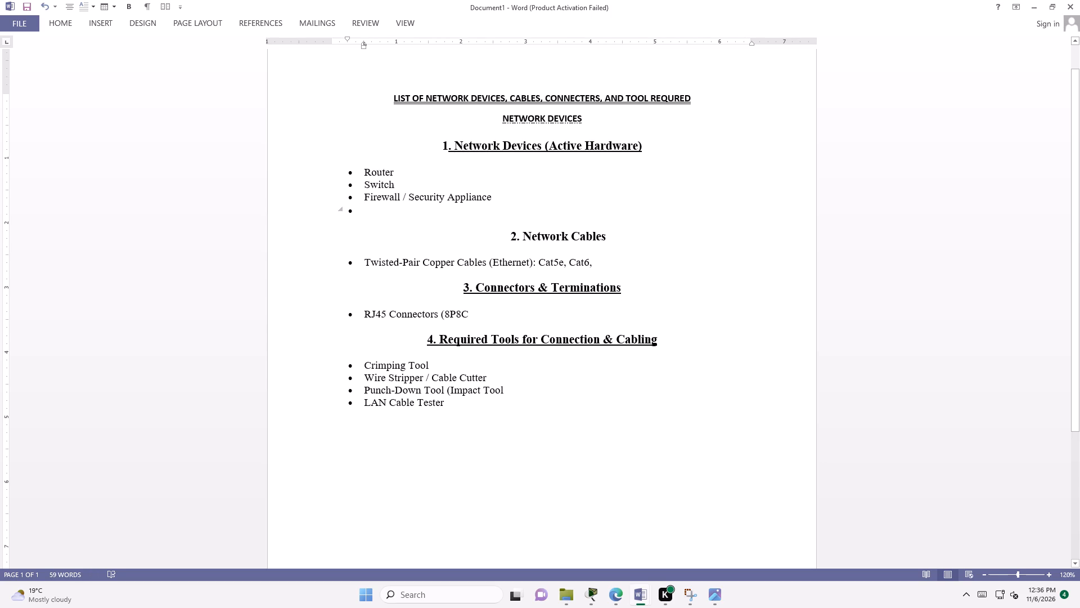
Shorten the "Firewall / Security Appliance" entry to "Firewall" and add an empty bullet below it.
{"action": "left_click_drag", "start_coordinate": [492, 197], "coordinate": [395, 196]}
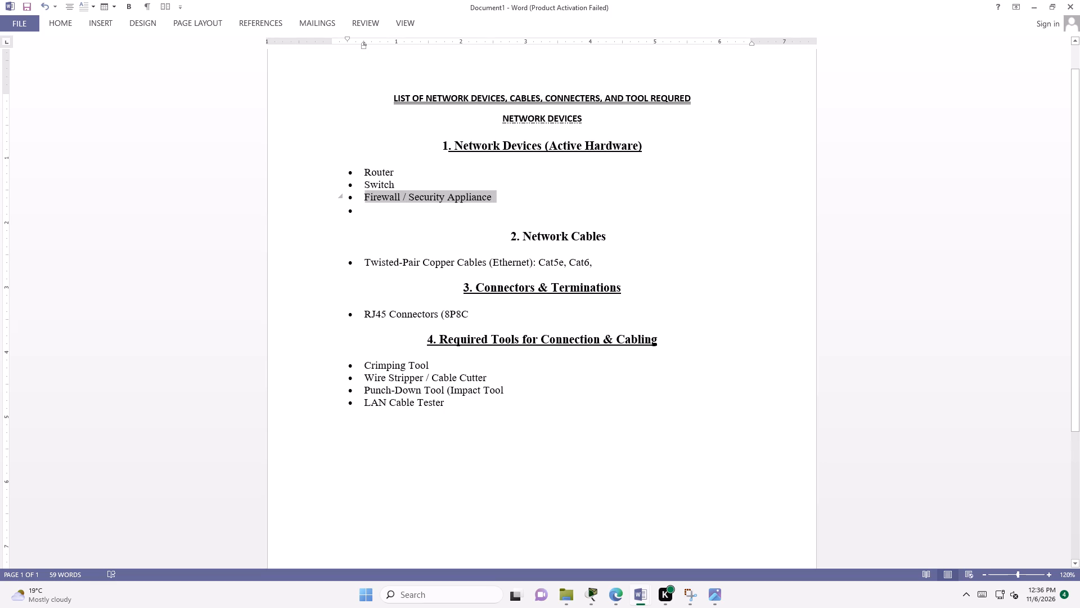
{"action": "left_click_drag", "start_coordinate": [395, 196], "coordinate": [404, 195]}
{"action": "key", "text": "BackSpace"}
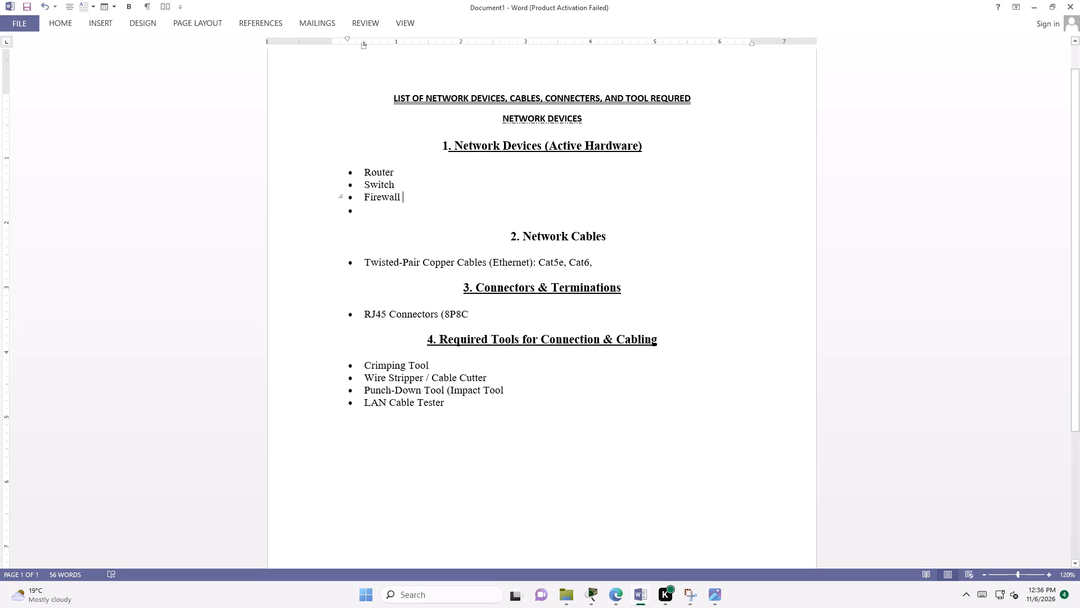
{"action": "key", "text": "Return"}
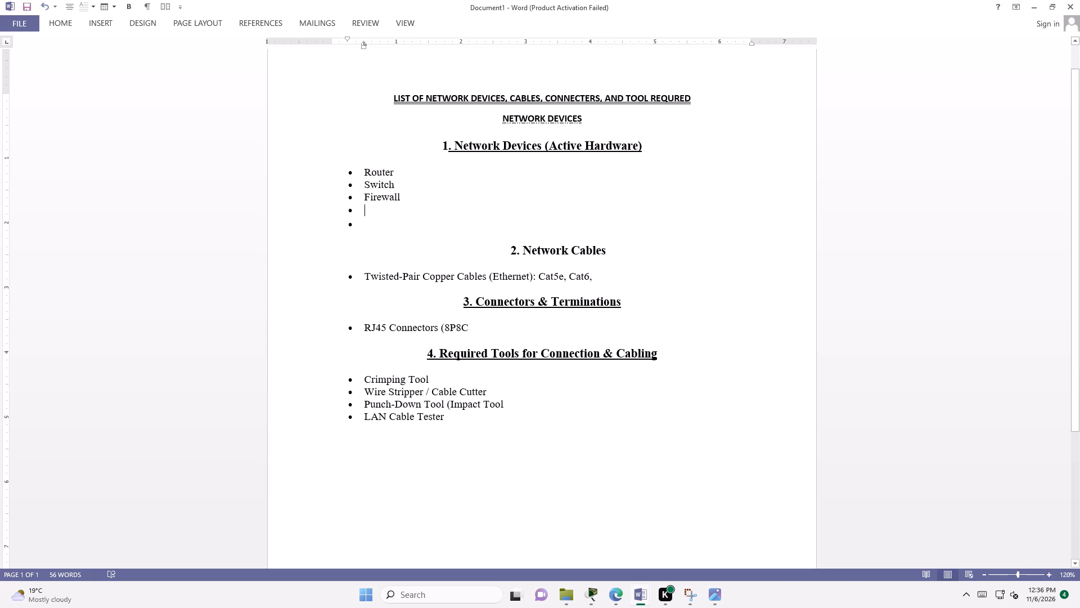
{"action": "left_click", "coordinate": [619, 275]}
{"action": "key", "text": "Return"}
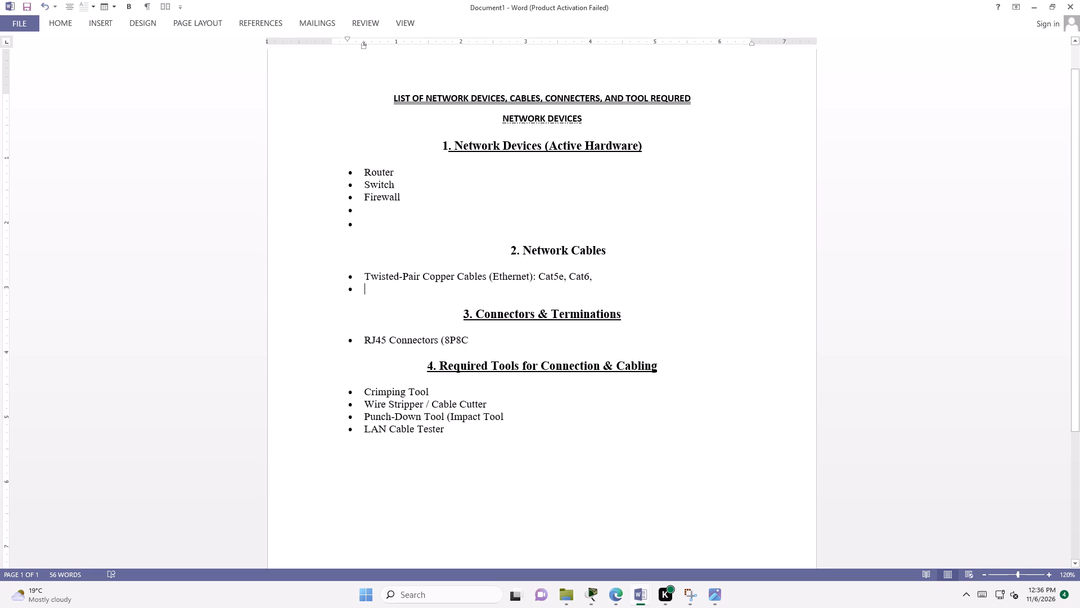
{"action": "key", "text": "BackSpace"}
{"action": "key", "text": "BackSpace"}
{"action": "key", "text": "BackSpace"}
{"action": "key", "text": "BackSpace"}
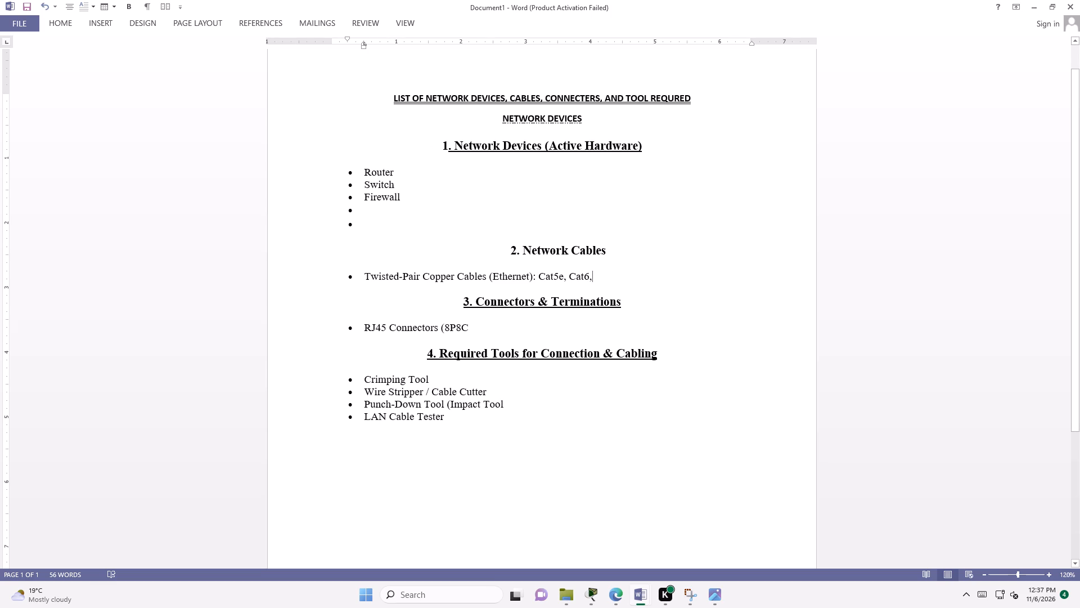
Delete the trailing space after "Firewall" and the empty bullets between it and the "2. Network Cables" heading.
{"action": "left_click", "coordinate": [401, 180]}
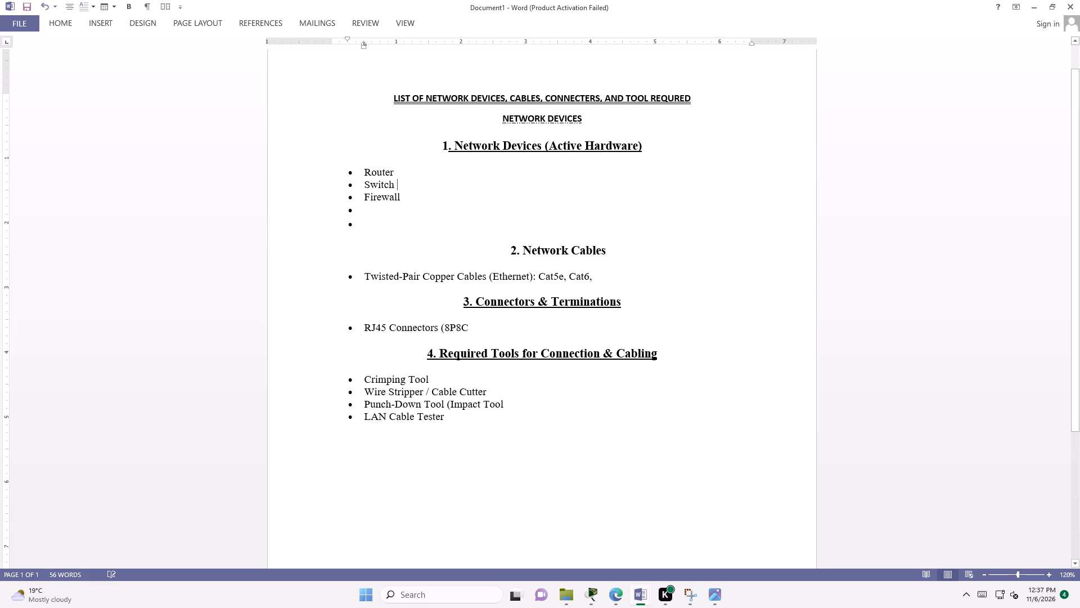
{"action": "left_click", "coordinate": [399, 173]}
{"action": "left_click", "coordinate": [406, 197]}
{"action": "key", "text": "BackSpace"}
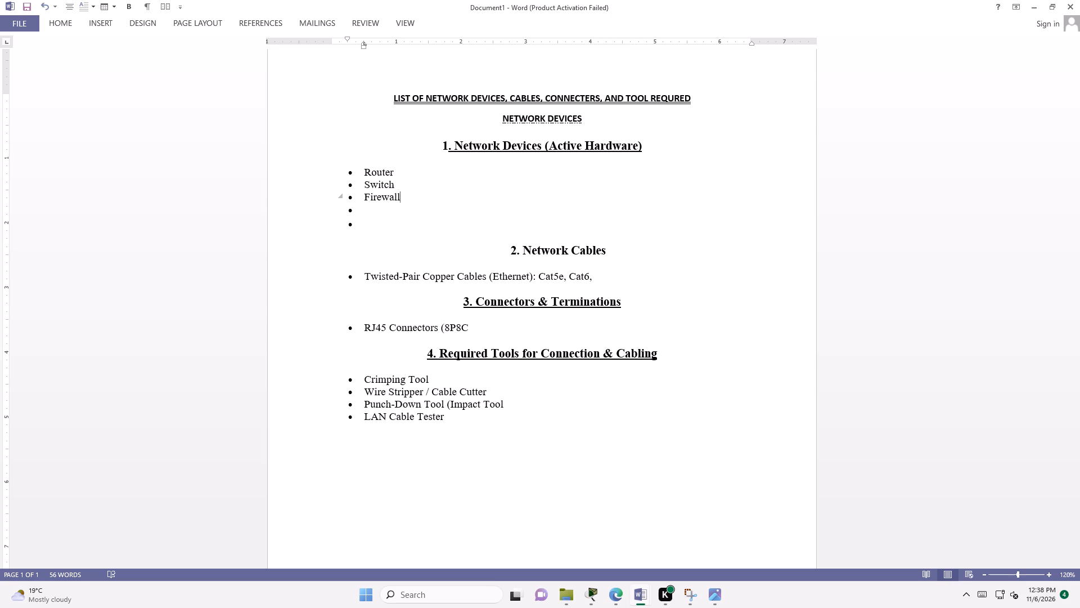
{"action": "left_click", "coordinate": [372, 233]}
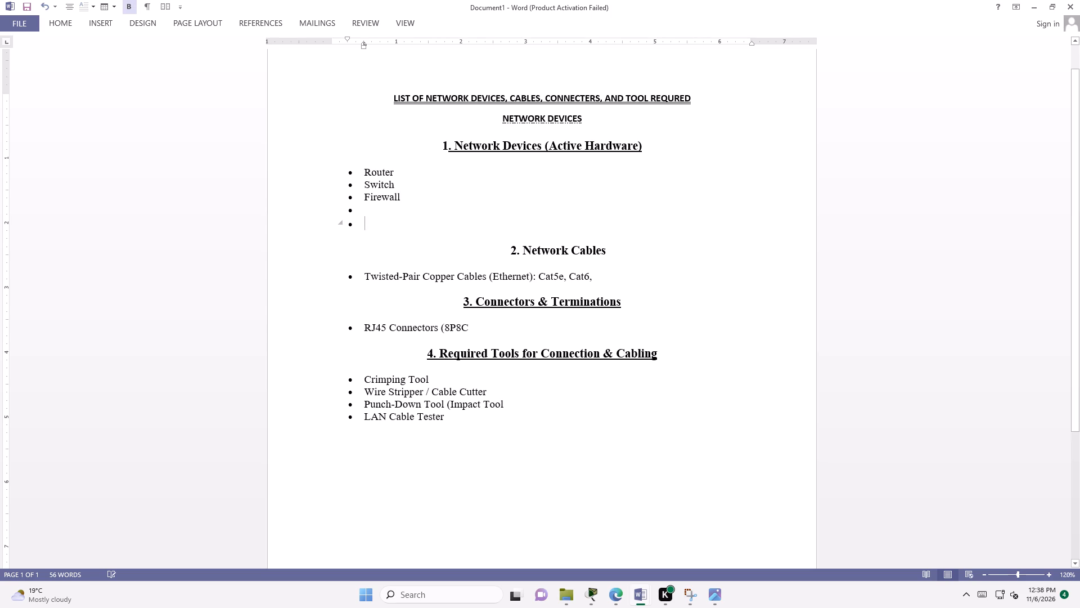
{"action": "key", "text": "BackSpace"}
{"action": "key", "text": "BackSpace"}
{"action": "key", "text": "BackSpace"}
{"action": "key", "text": "BackSpace"}
{"action": "key", "text": "BackSpace"}
{"action": "key", "text": "BackSpace"}
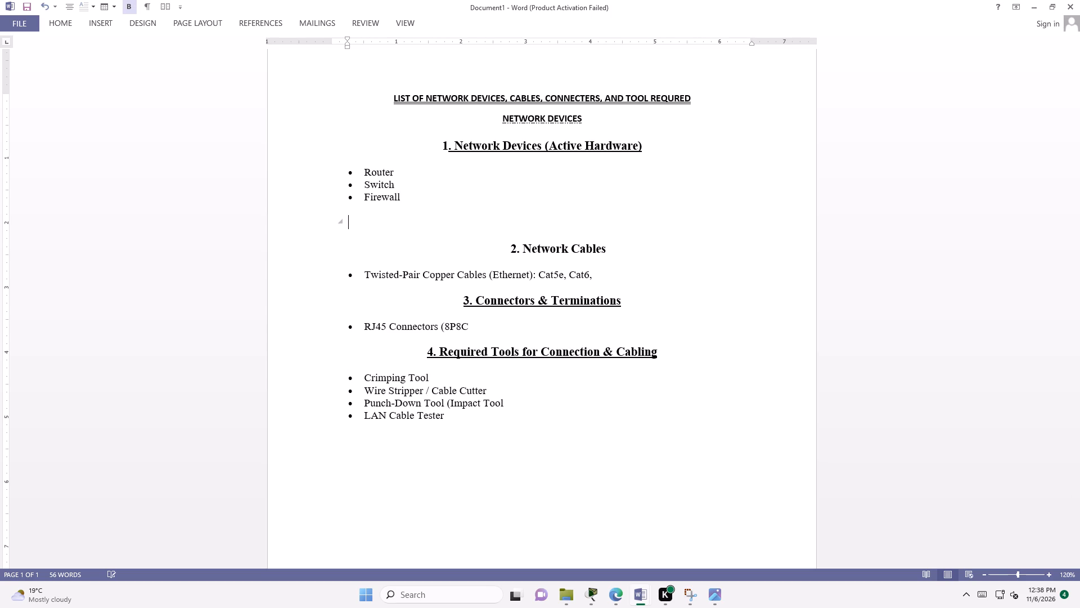
{"action": "key", "text": "BackSpace"}
{"action": "key", "text": "BackSpace"}
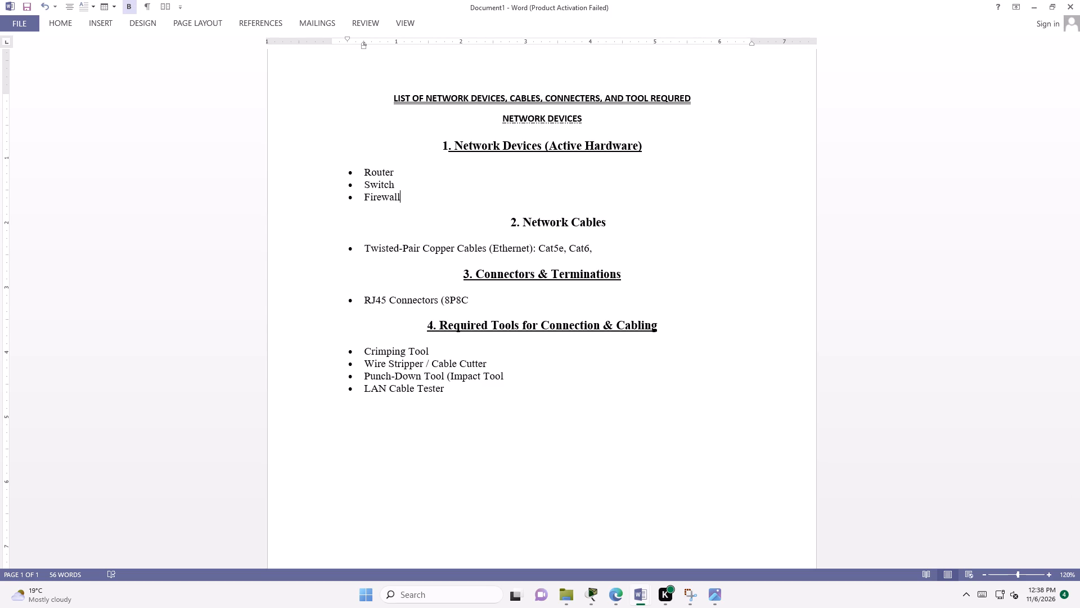
Add the missing closing parenthesis so the connector bullet reads "RJ45 Connectors (8P8C)".
{"action": "left_click", "coordinate": [475, 302]}
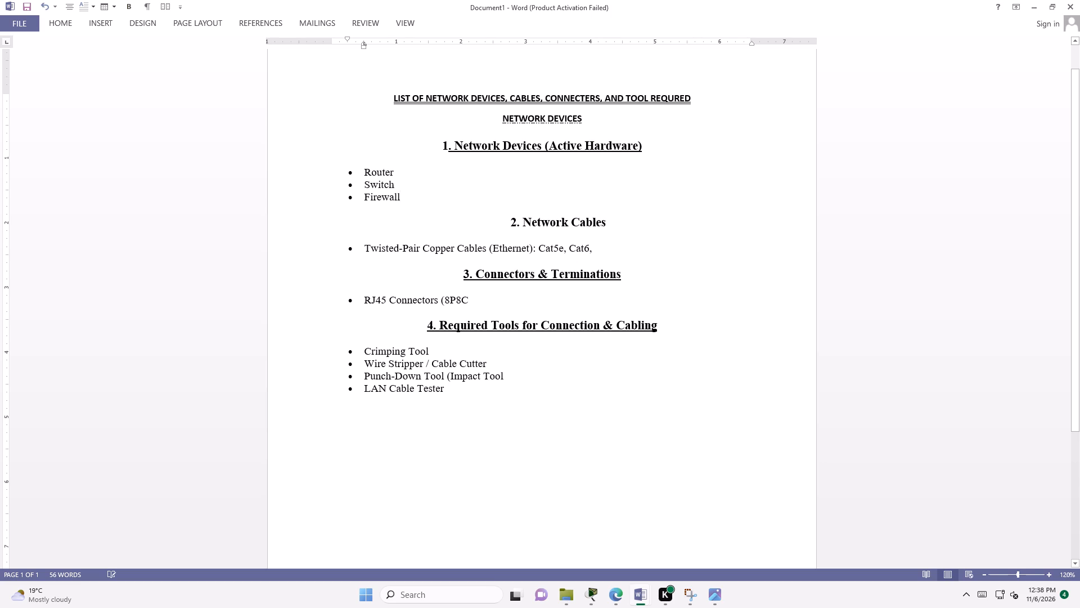
{"action": "key", "text": "0"}
{"action": "key", "text": "BackSpace"}
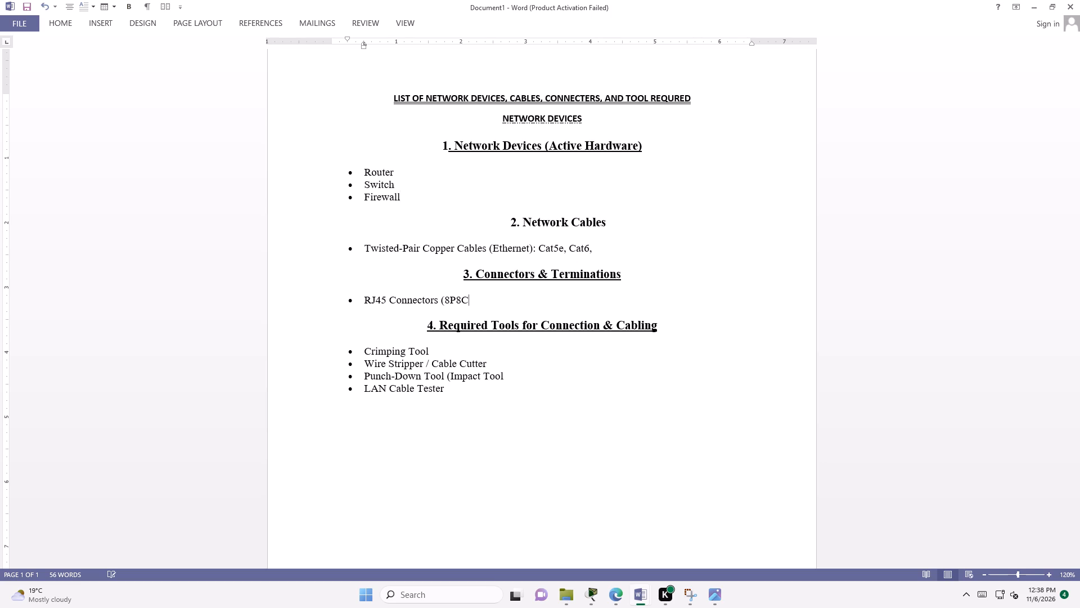
{"action": "key", "text": "shift+parenright"}
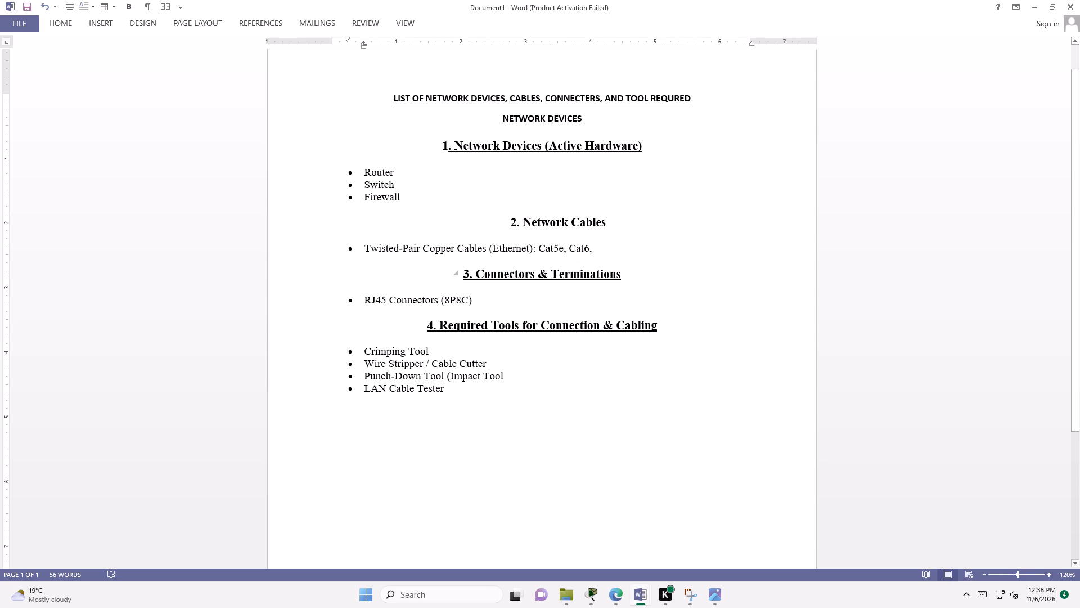
Reduce the font size of the "4. Required Tools for Connection & Cabling" and "3. Connectors & Terminations" headings by one increment each.
{"action": "left_click_drag", "start_coordinate": [665, 326], "coordinate": [624, 325]}
{"action": "left_click_drag", "start_coordinate": [624, 325], "coordinate": [427, 325]}
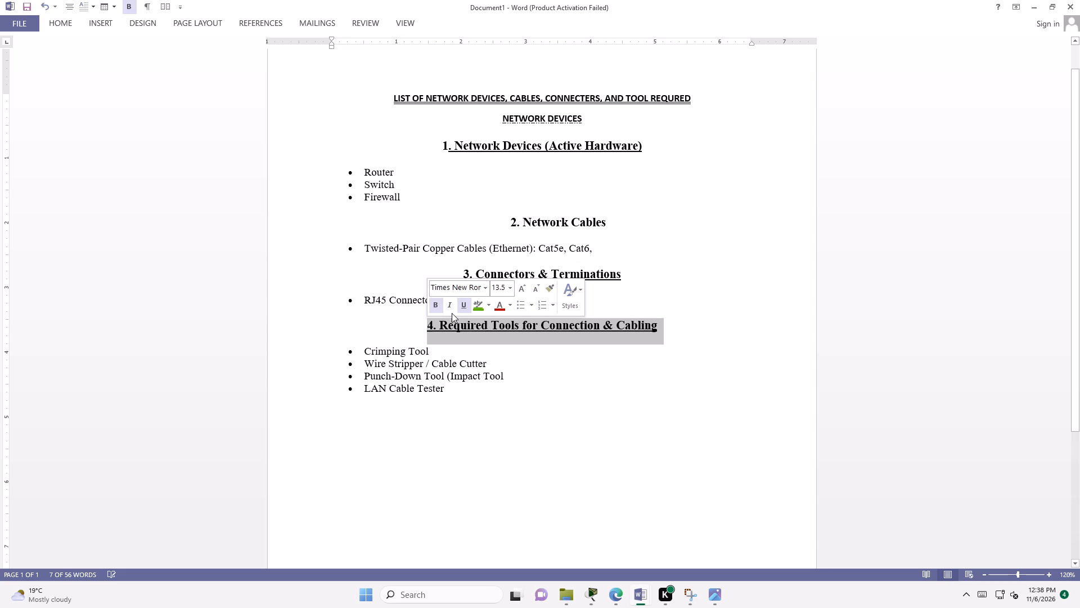
{"action": "left_click", "coordinate": [490, 304]}
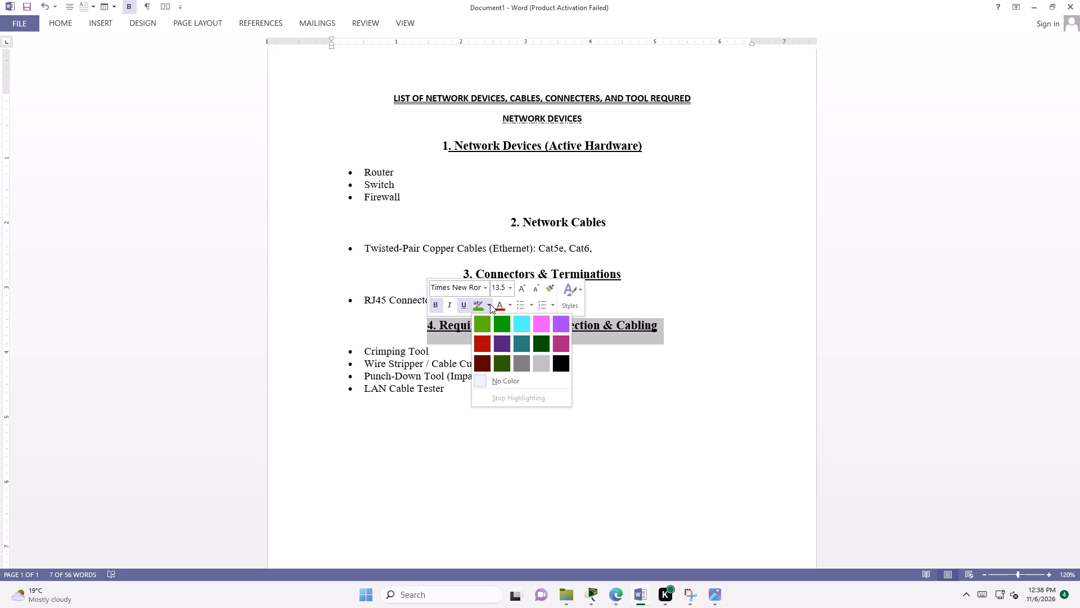
{"action": "left_click", "coordinate": [534, 289]}
{"action": "left_click_drag", "start_coordinate": [634, 270], "coordinate": [607, 270]}
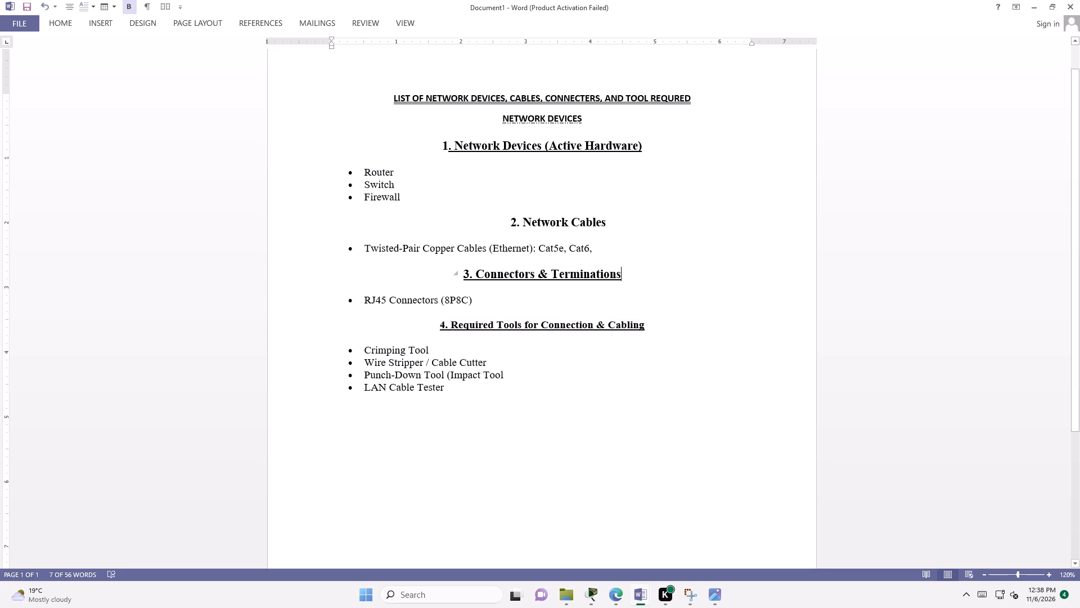
{"action": "left_click_drag", "start_coordinate": [607, 270], "coordinate": [465, 271]}
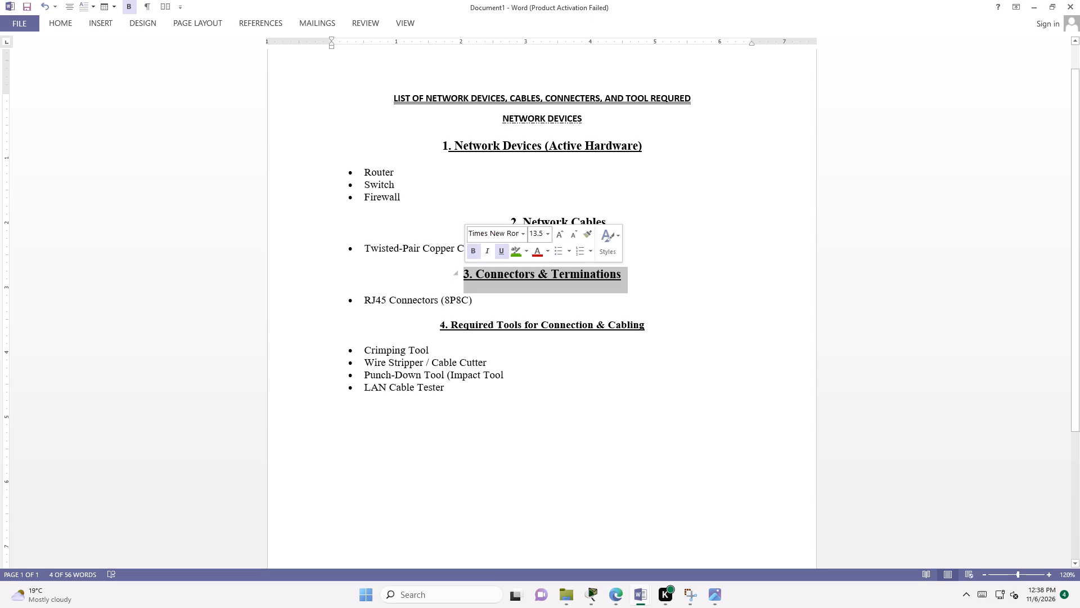
{"action": "left_click", "coordinate": [569, 236]}
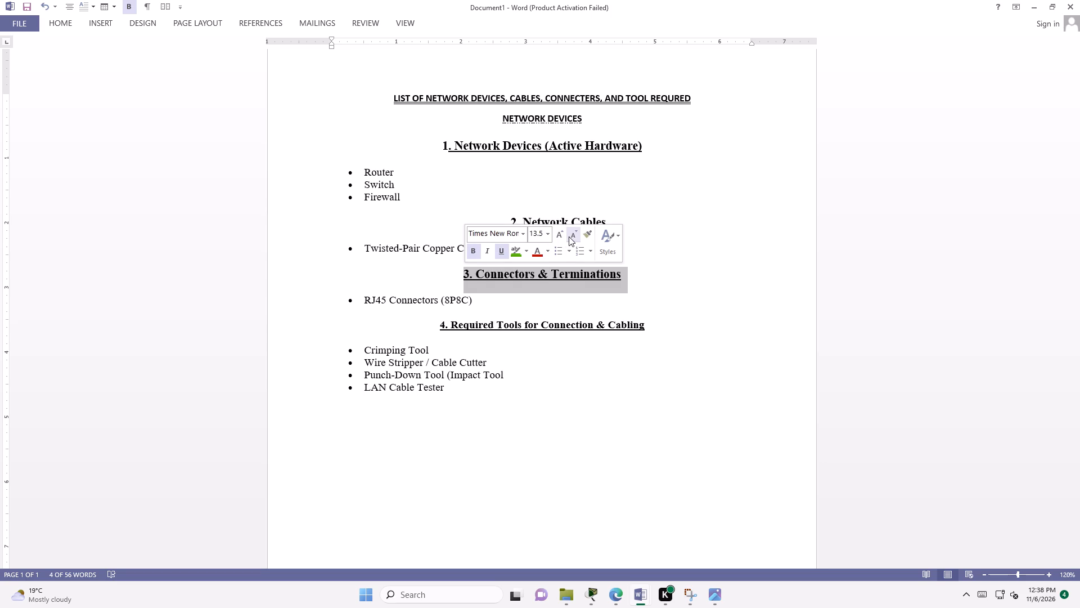
{"action": "left_click_drag", "start_coordinate": [655, 150], "coordinate": [453, 144]}
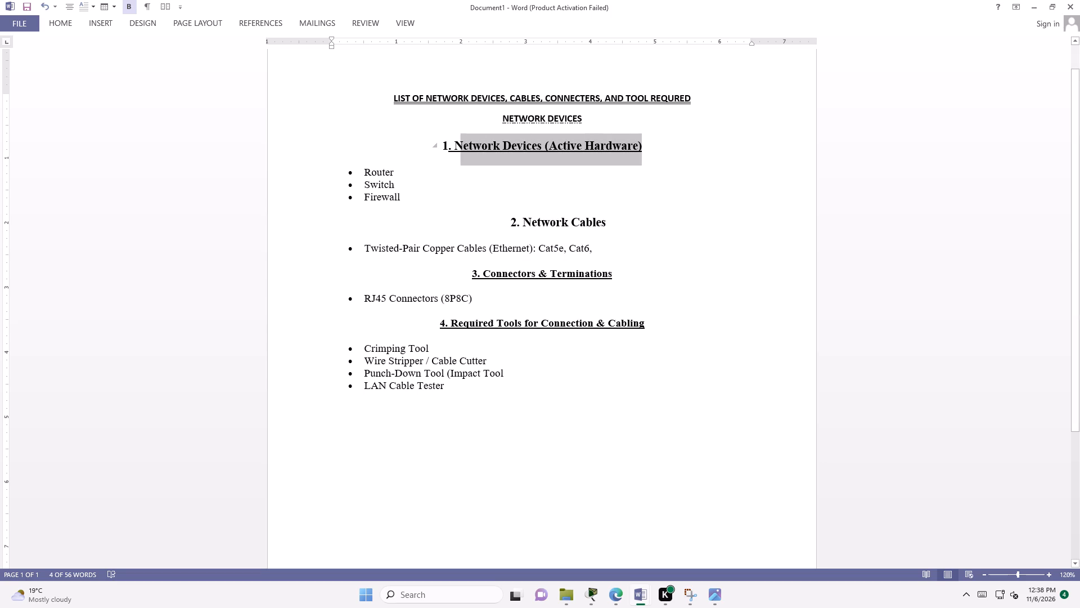
Reduce the font size of the whole "1. Network Devices (Active Hardware)" heading by one increment overall, matching headings 3 and 4.
{"action": "left_click_drag", "start_coordinate": [453, 144], "coordinate": [440, 144]}
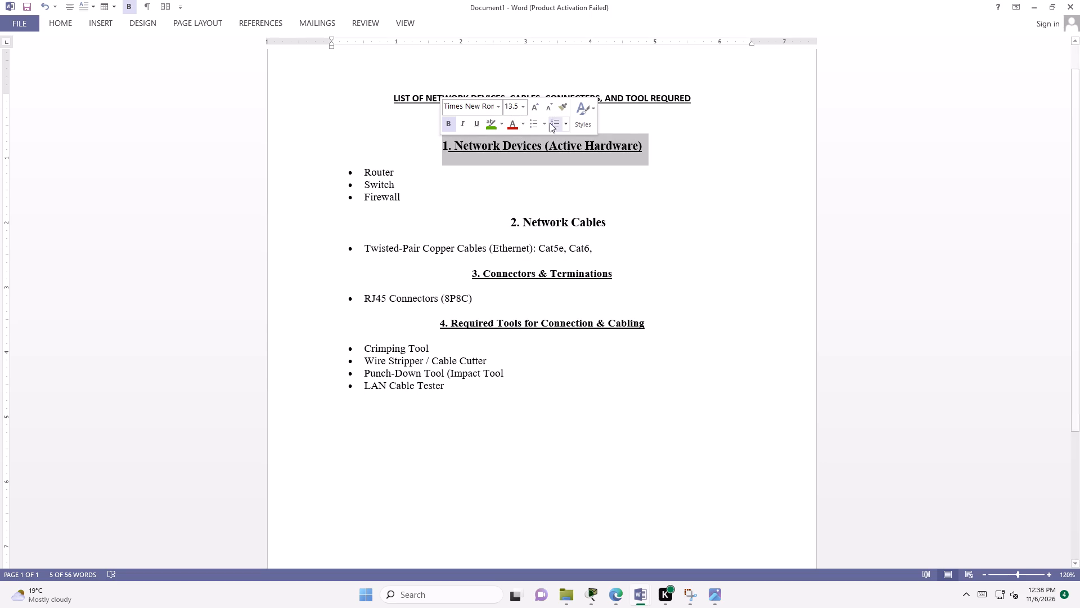
{"action": "left_click", "coordinate": [548, 110]}
{"action": "left_click", "coordinate": [548, 110]}
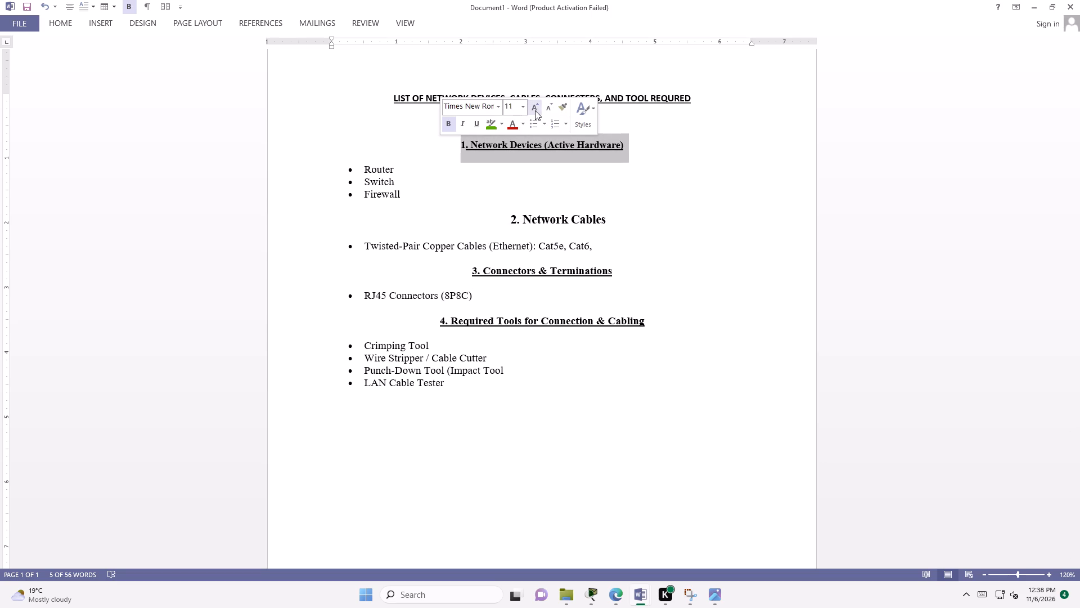
{"action": "left_click", "coordinate": [534, 110]}
{"action": "left_click", "coordinate": [698, 171]}
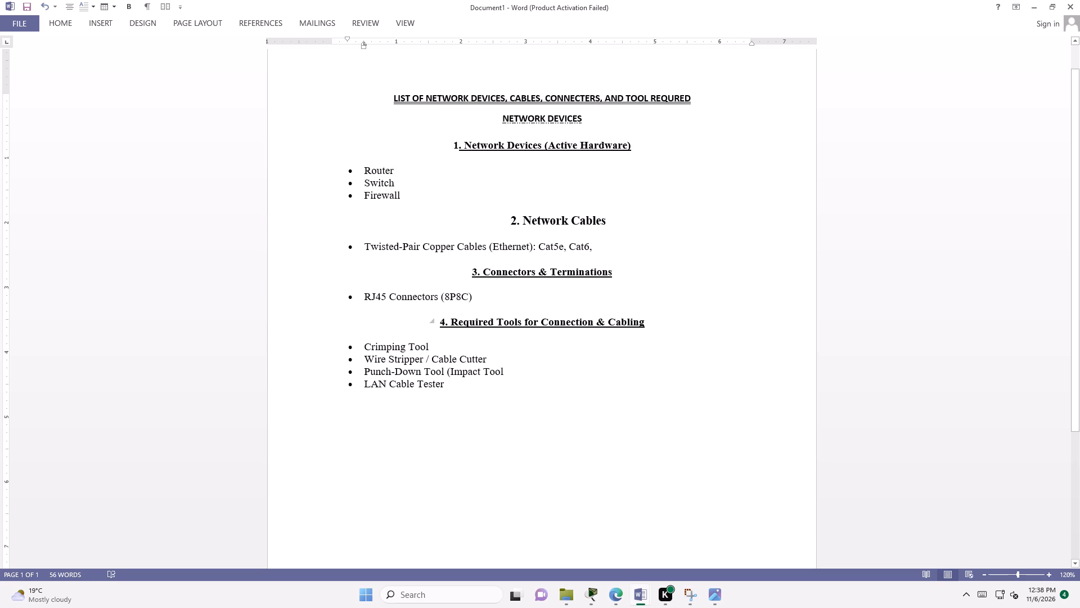
Underline the "2. Network Cables" heading.
{"action": "left_click_drag", "start_coordinate": [604, 227], "coordinate": [507, 217]}
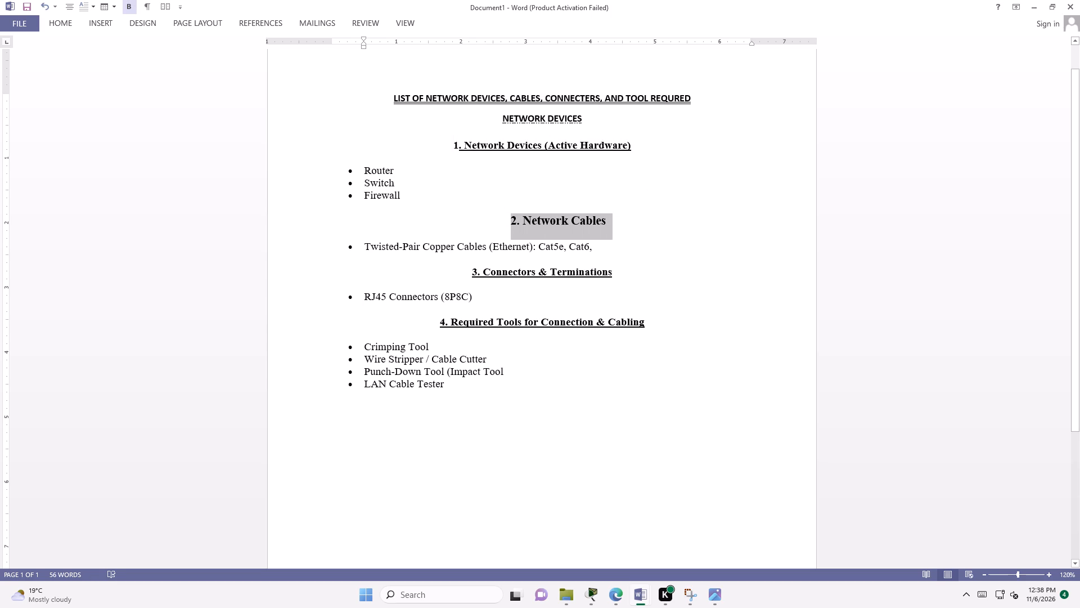
{"action": "right_click", "coordinate": [525, 221]}
{"action": "left_click", "coordinate": [559, 205]}
{"action": "left_click", "coordinate": [659, 242]}
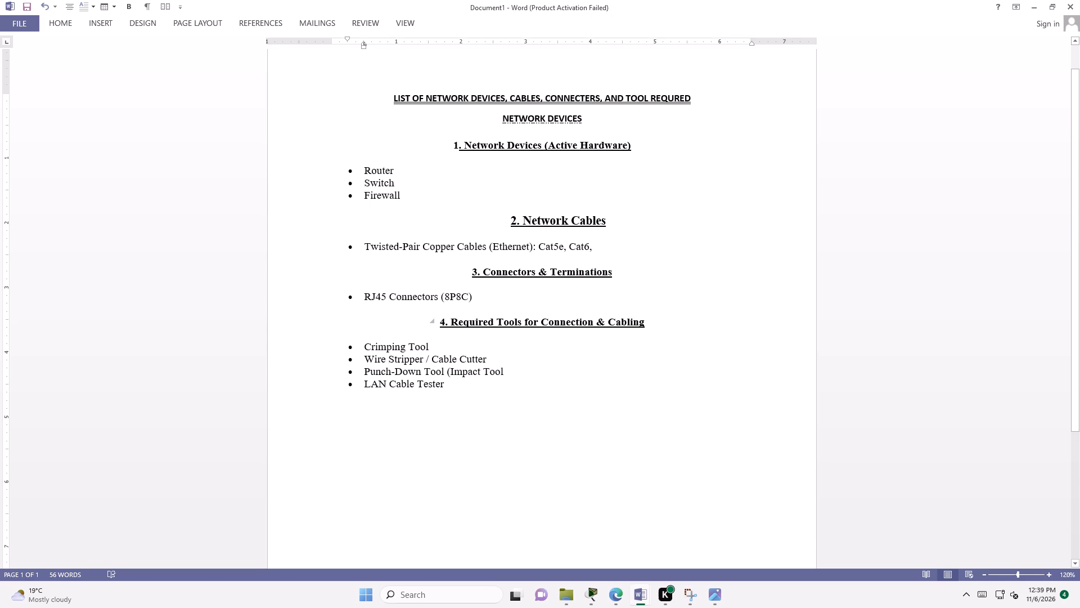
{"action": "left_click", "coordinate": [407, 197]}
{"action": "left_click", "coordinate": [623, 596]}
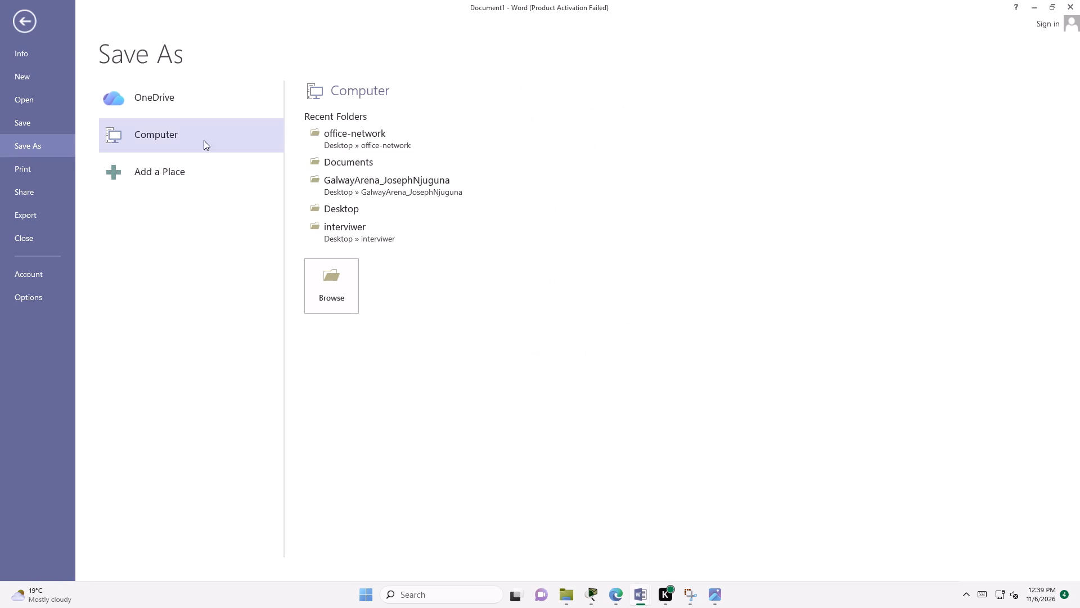
{"action": "left_click", "coordinate": [334, 204]}
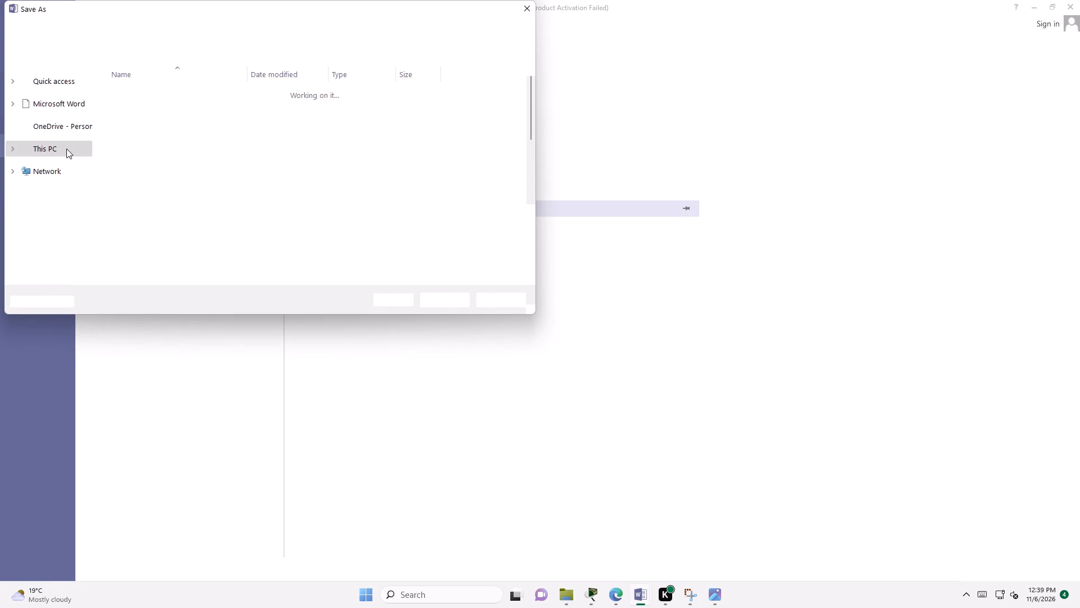
{"action": "left_click", "coordinate": [66, 149]}
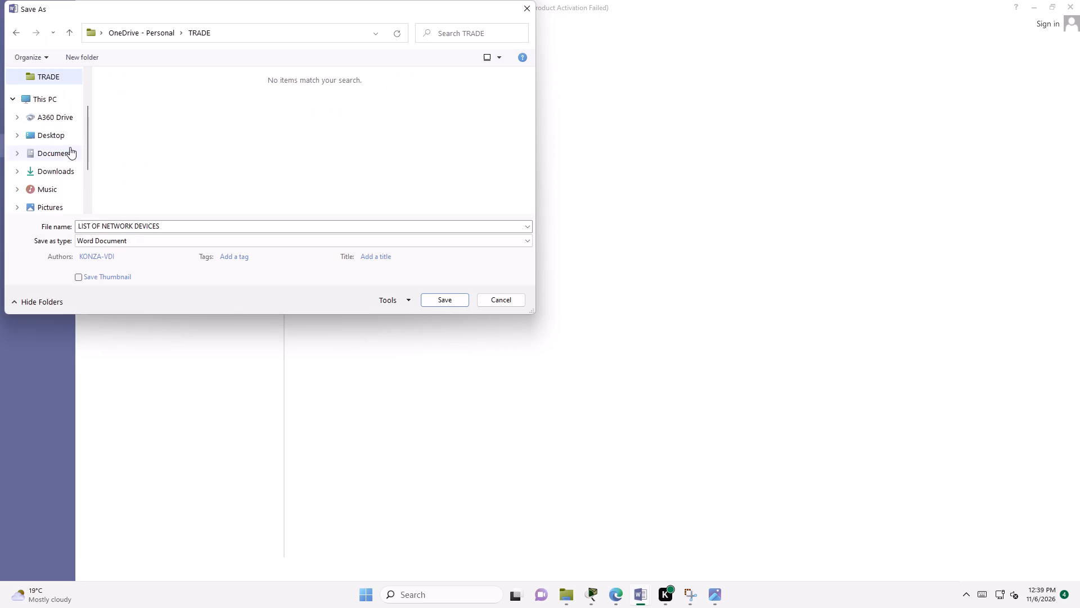
{"action": "left_click", "coordinate": [70, 138]}
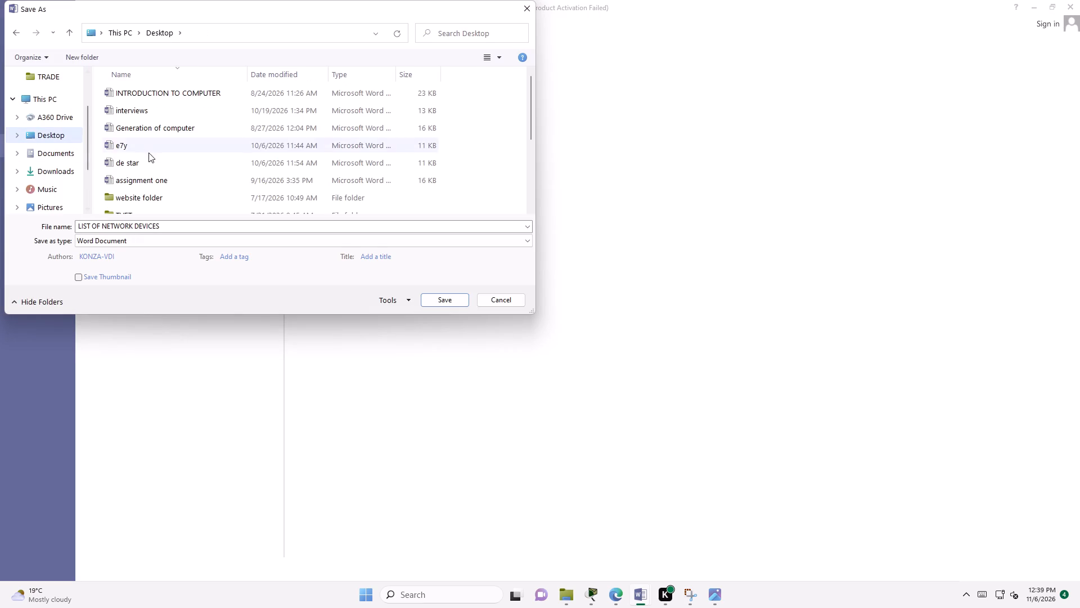
{"action": "scroll", "coordinate": [182, 176], "scroll_direction": "down", "scroll_amount": 5}
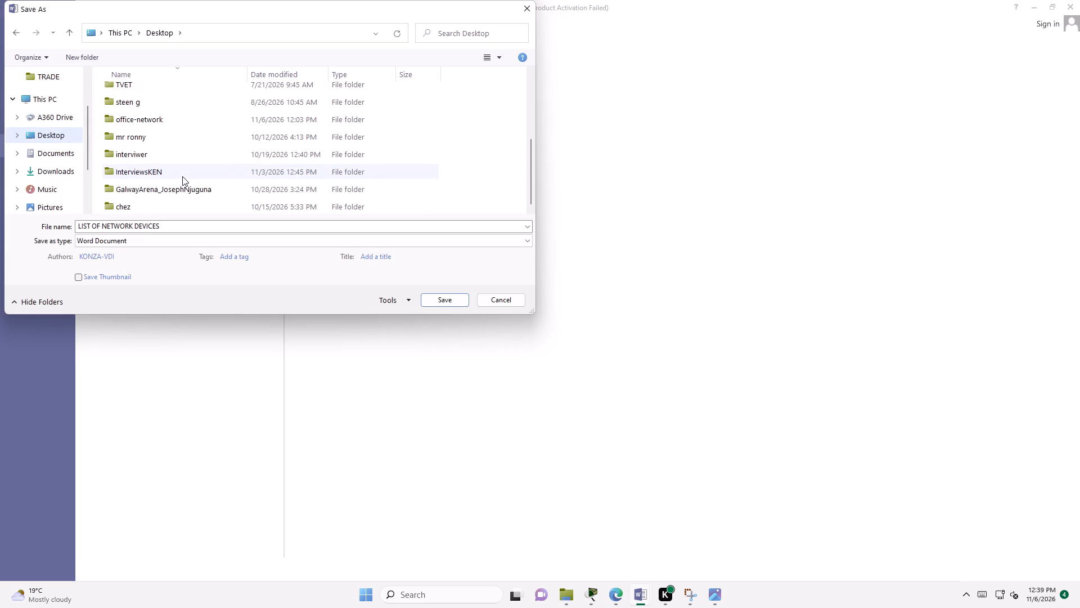
{"action": "scroll", "coordinate": [182, 176], "scroll_direction": "up", "scroll_amount": 1}
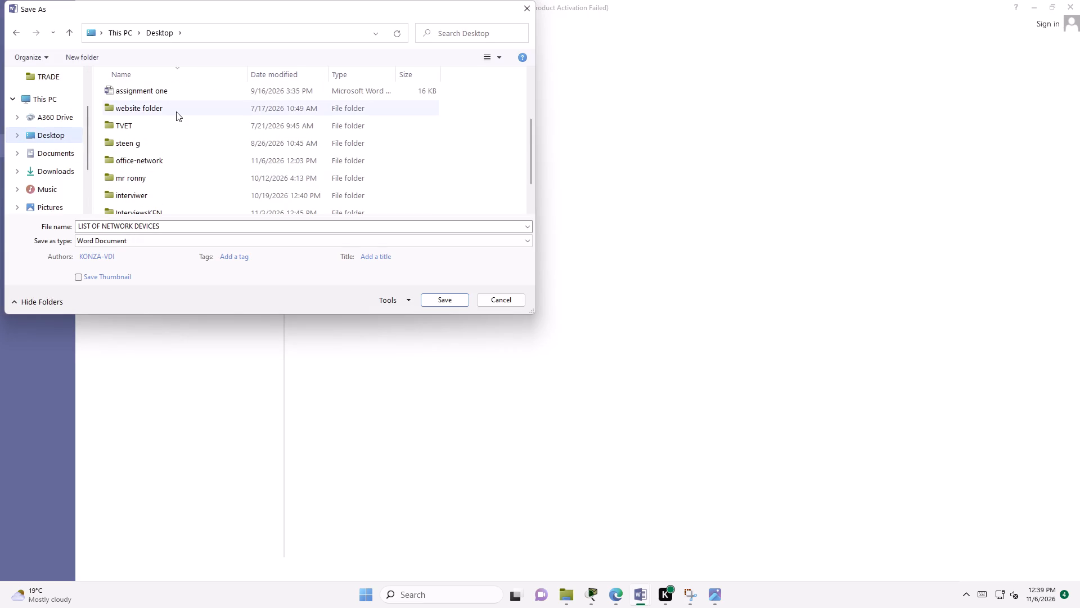
{"action": "double_click", "coordinate": [169, 163]}
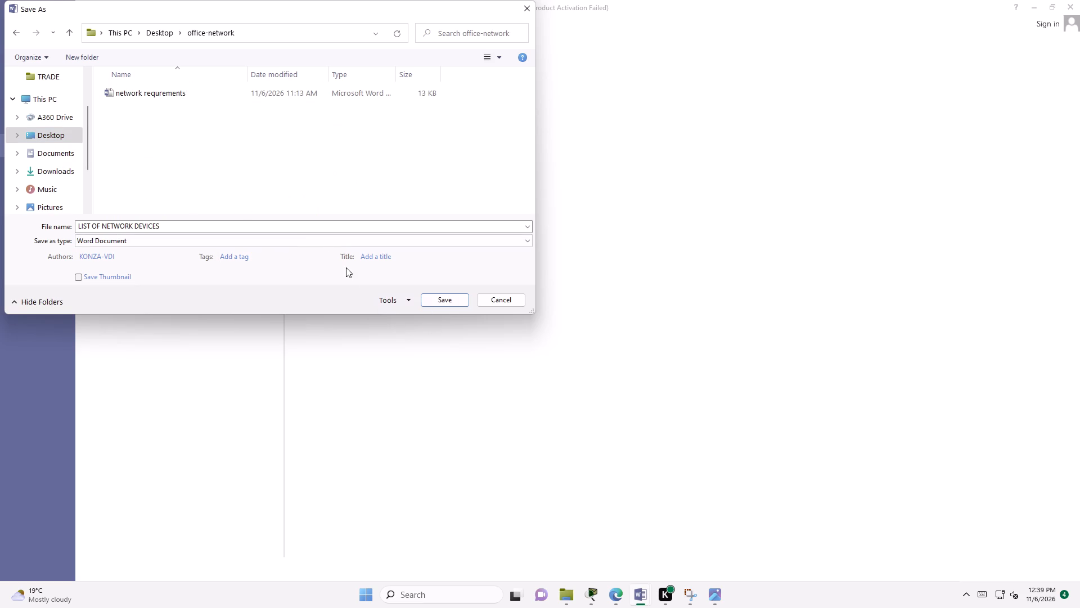
{"action": "left_click", "coordinate": [309, 228]}
{"action": "key", "text": "BackSpace"}
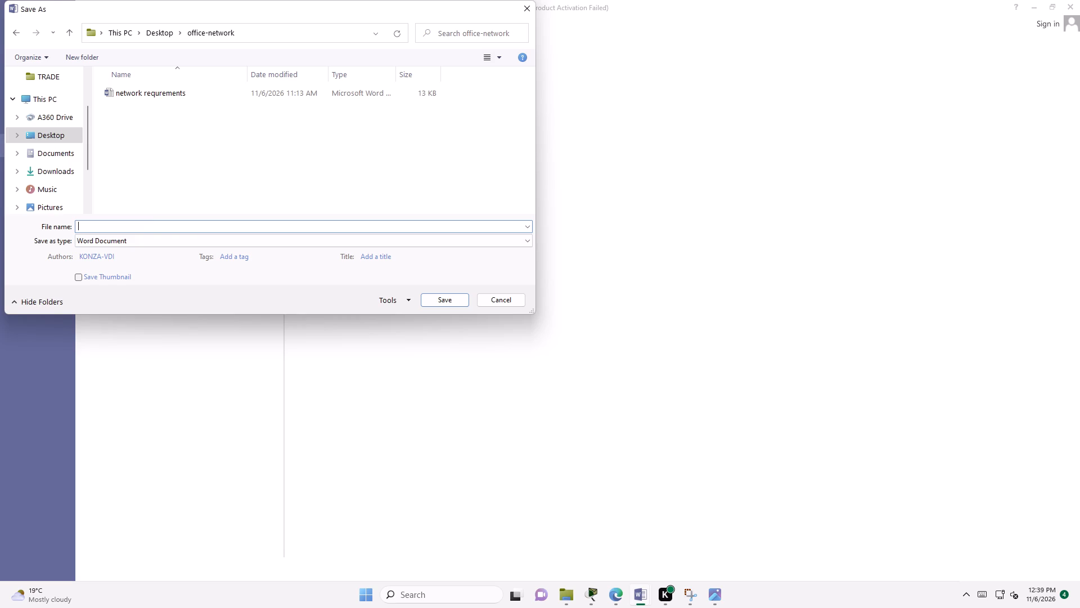